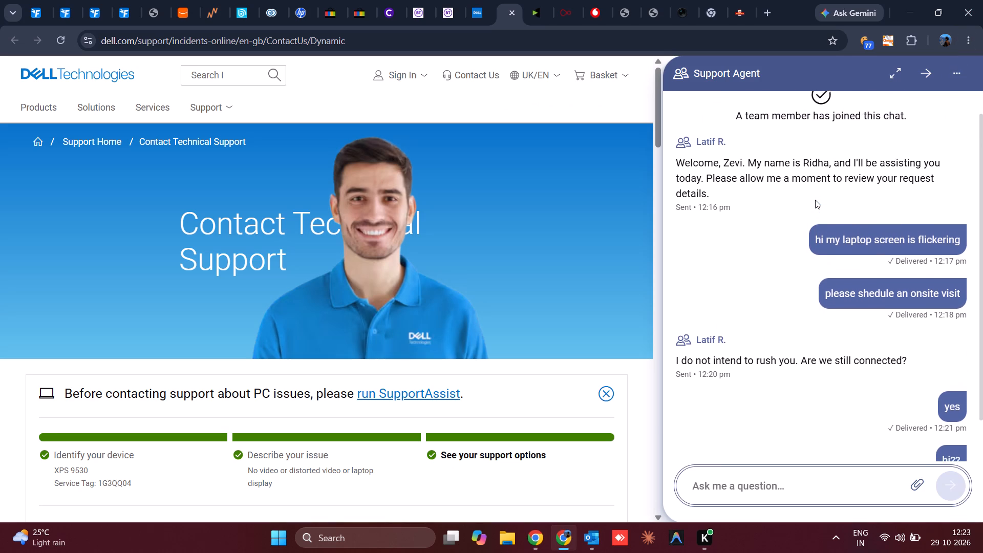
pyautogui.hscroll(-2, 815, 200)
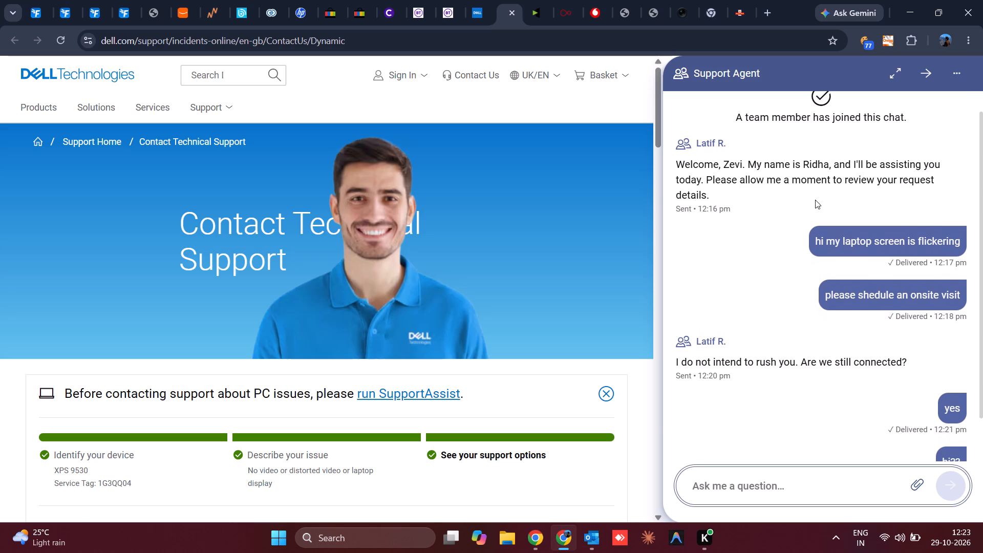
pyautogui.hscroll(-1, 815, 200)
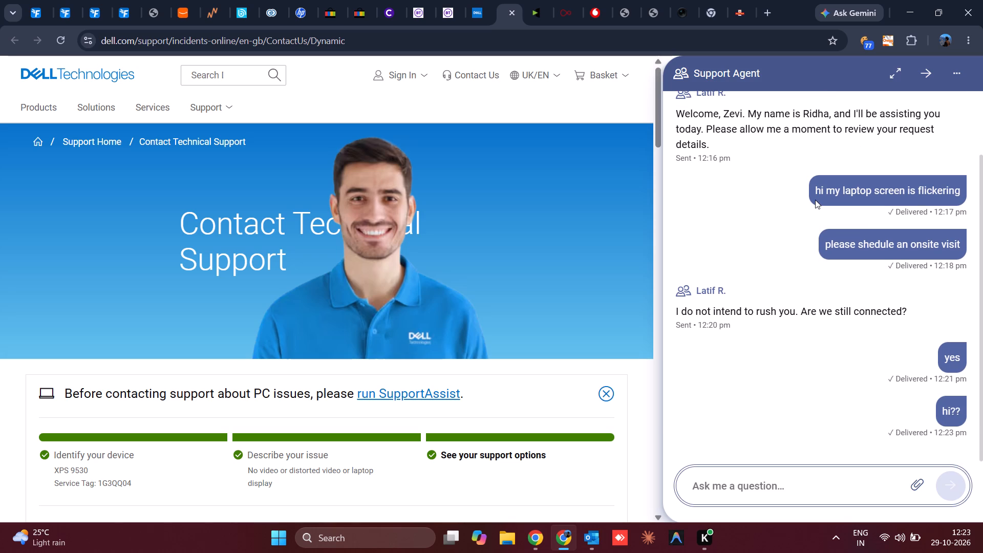
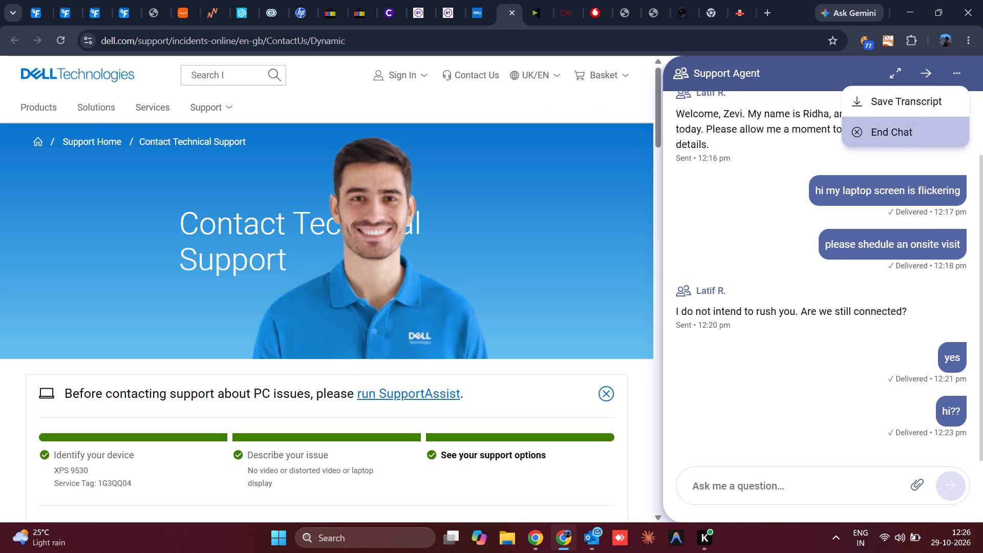
# End the conversation with the Dell support agent and close the chat without taking the survey.
pyautogui.click(956, 71)
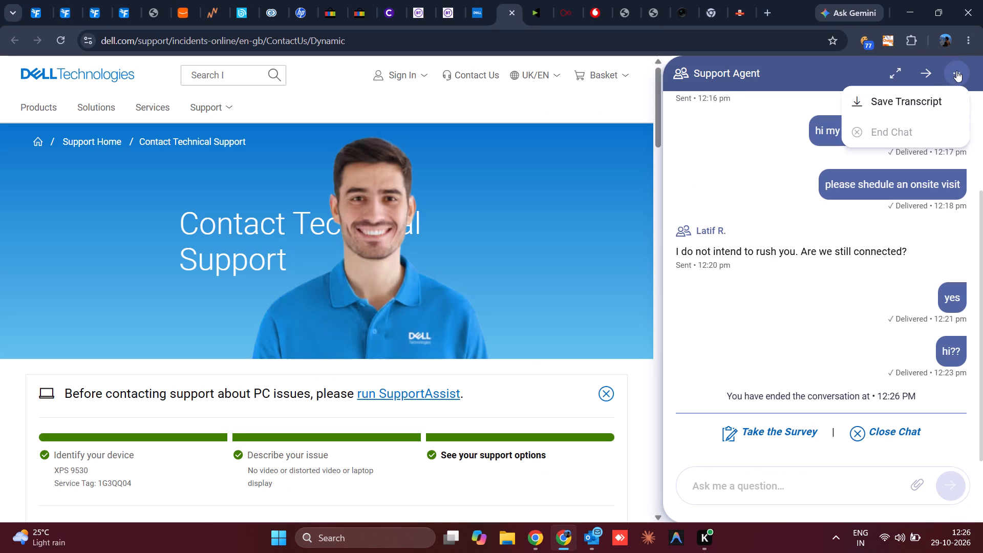
pyautogui.click(900, 429)
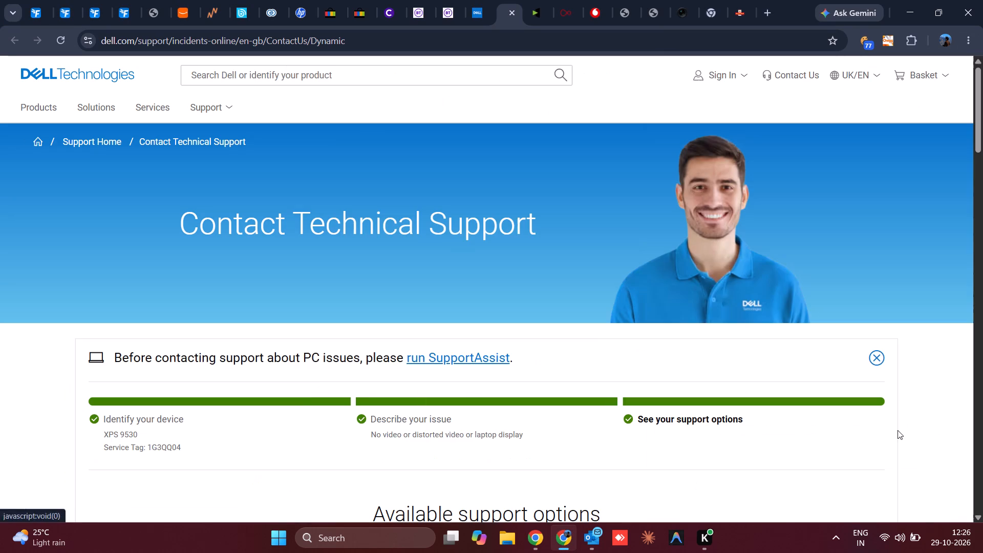
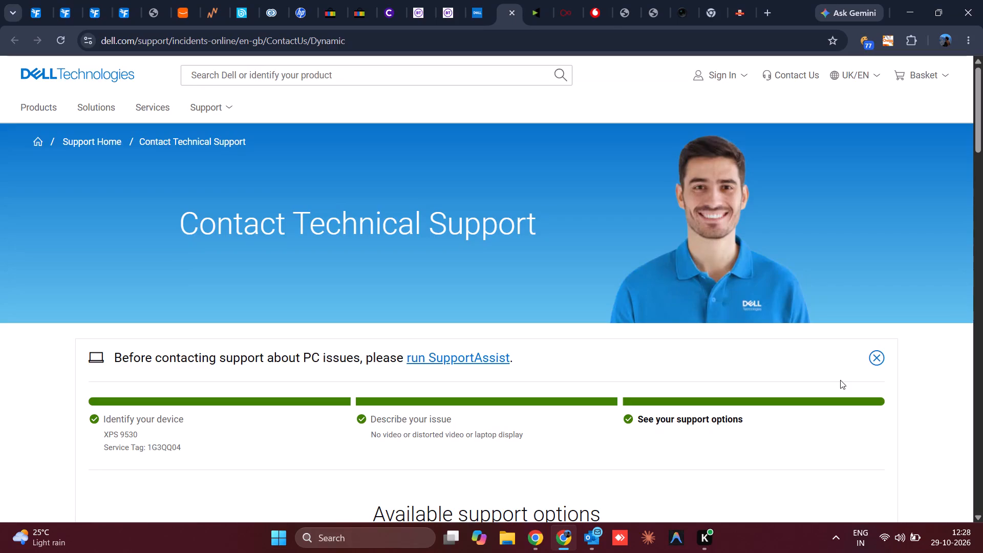
# Resume the previously started repair request for the XPS 9530 from the available support options.
pyautogui.scroll(-1, 691, 378)
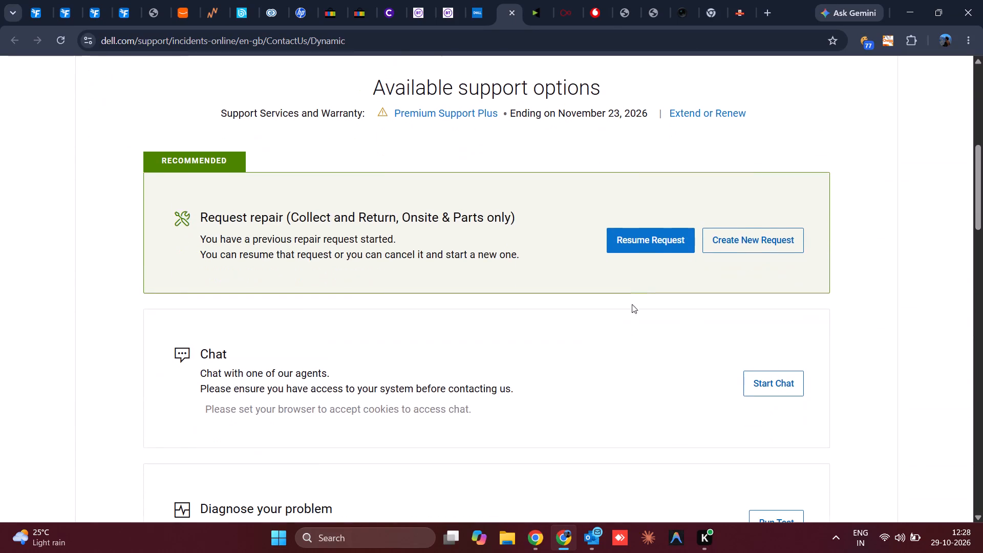
pyautogui.scroll(-1, 632, 304)
pyautogui.click(658, 233)
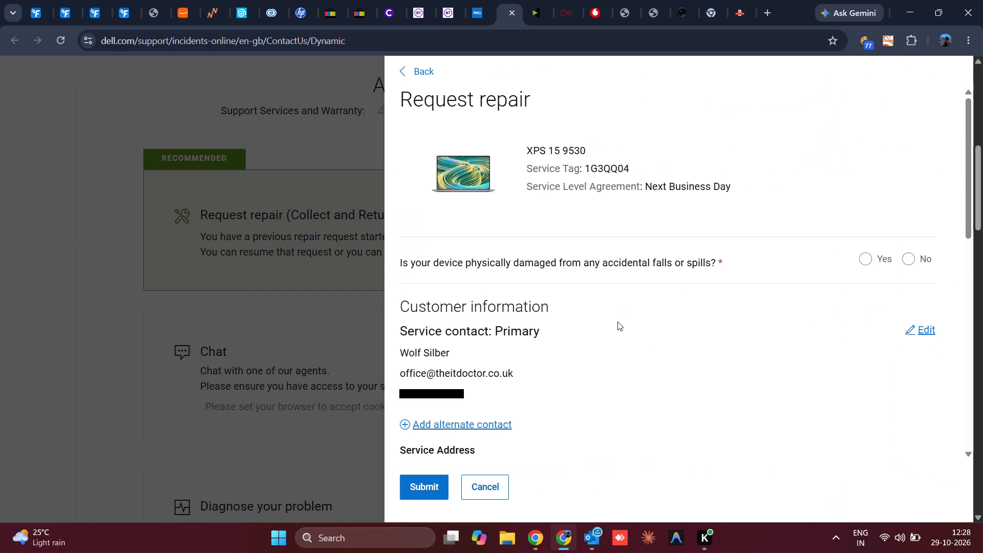
# Open the primary service contact's details for editing in the repair request's customer information.
pyautogui.scroll(-5, 617, 322)
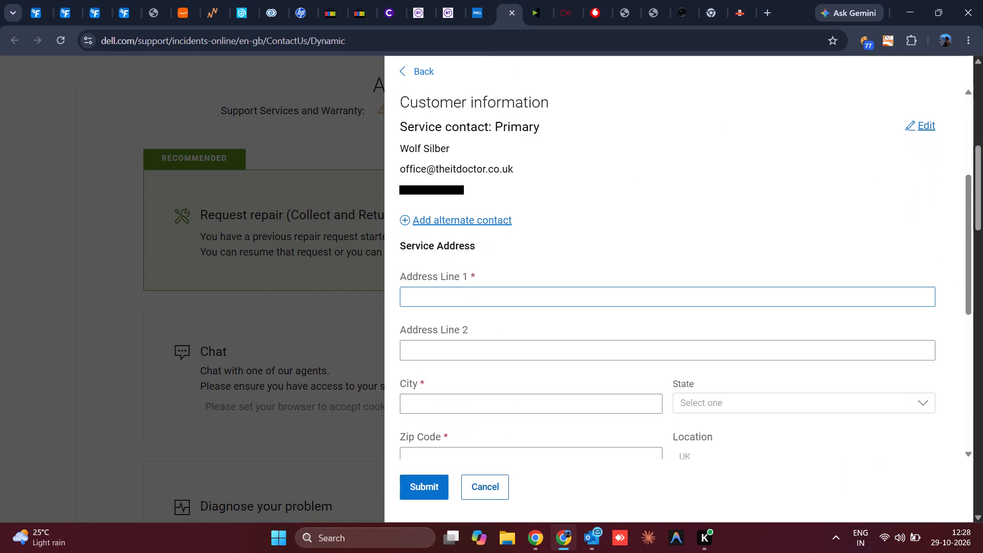
pyautogui.scroll(-1, 617, 322)
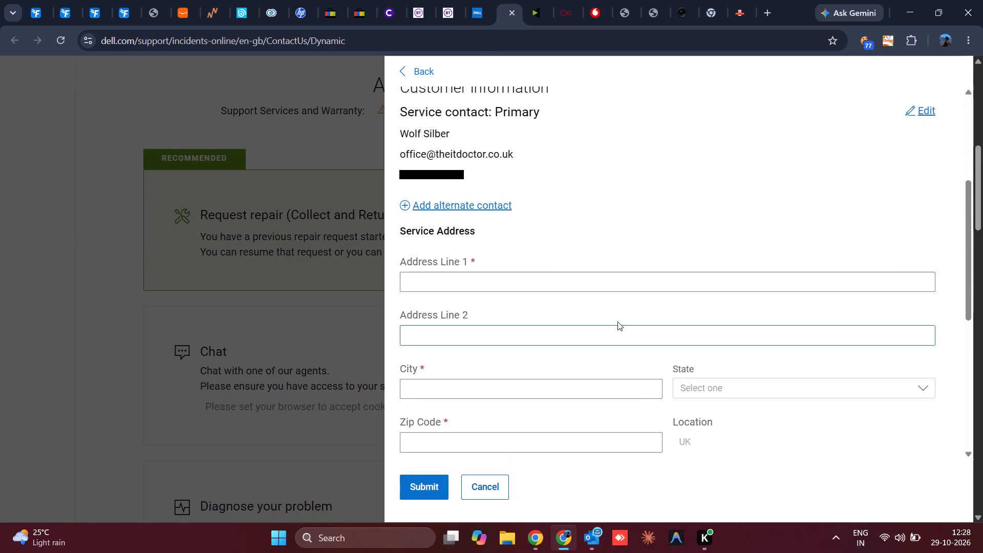
pyautogui.click(923, 108)
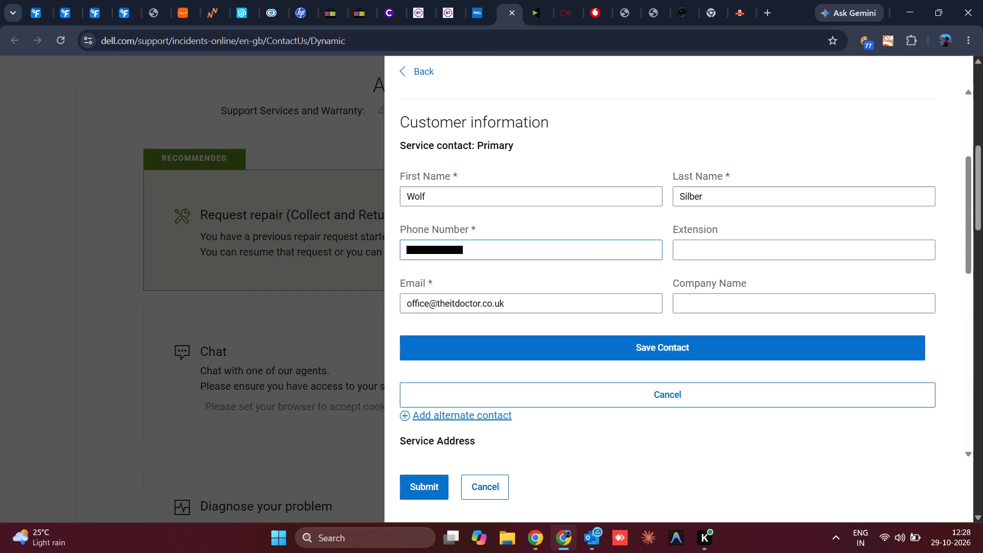
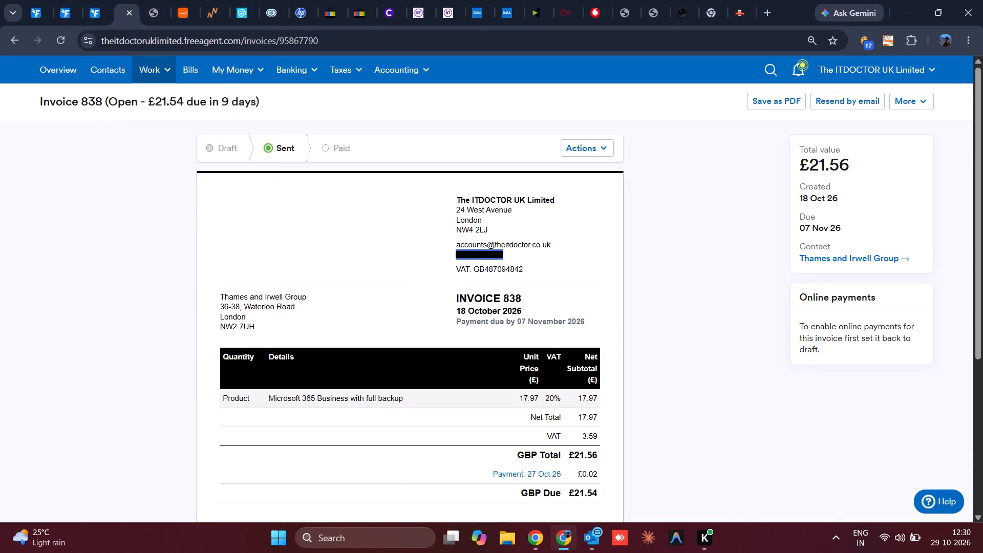
# Copy the company phone number from invoice 838 and replace the primary service contact's phone number with it in the Dell repair request.
pyautogui.hotkey('ctrl', 'c')
pyautogui.hotkey('ctrl', 'c')
pyautogui.click(499, 16)
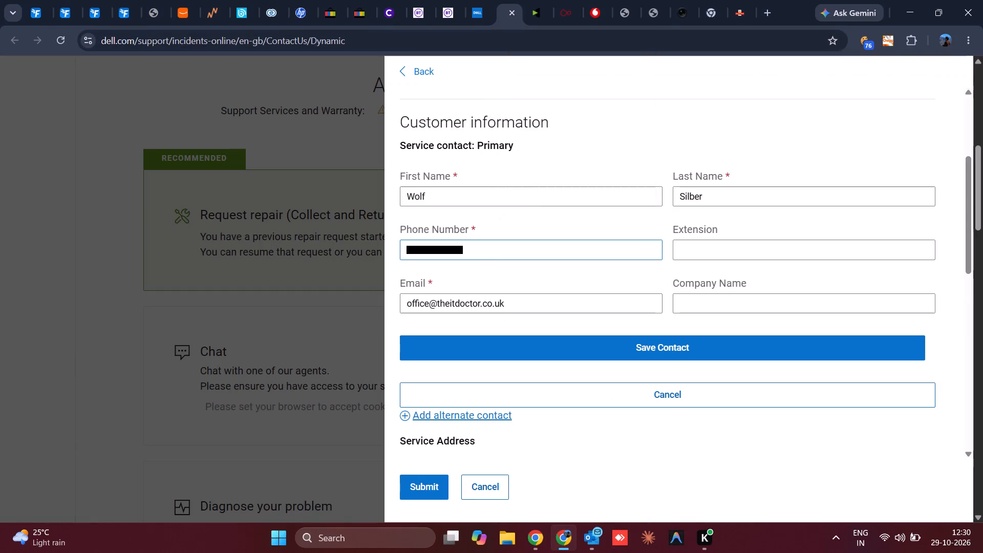
pyautogui.moveTo(484, 247); pyautogui.dragTo(388, 263)
pyautogui.hotkey('ctrl', 'v')
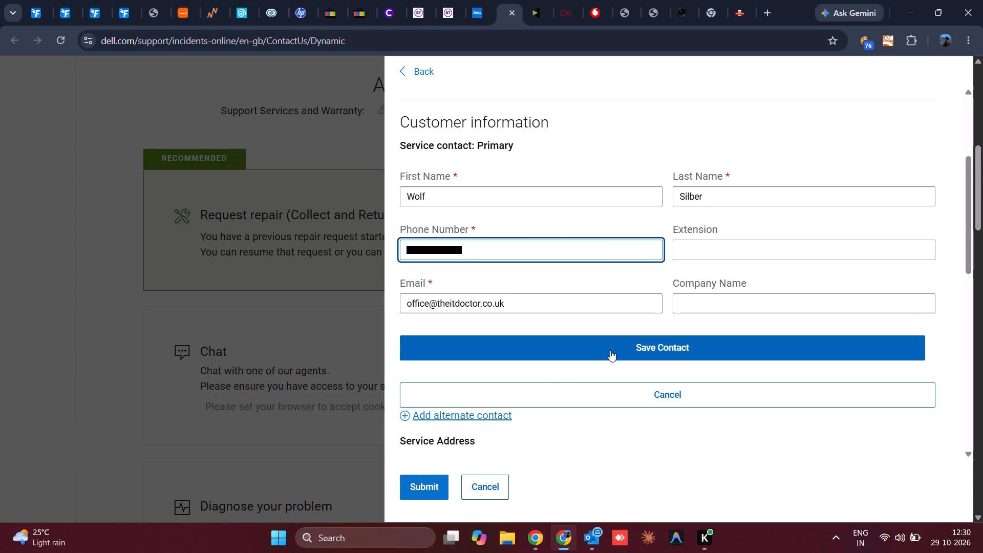
# Change the primary service contact's first name to Zevi.
pyautogui.moveTo(431, 191); pyautogui.dragTo(395, 196)
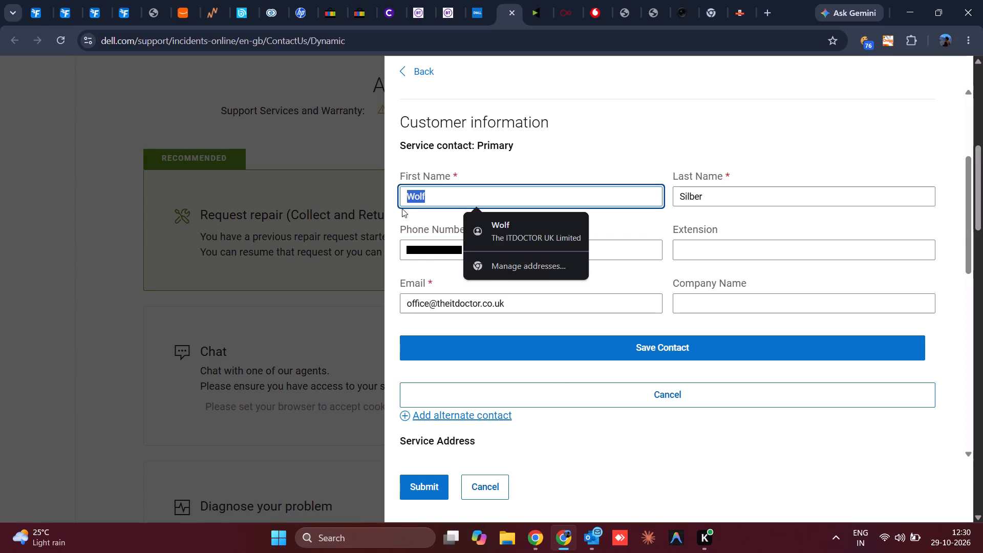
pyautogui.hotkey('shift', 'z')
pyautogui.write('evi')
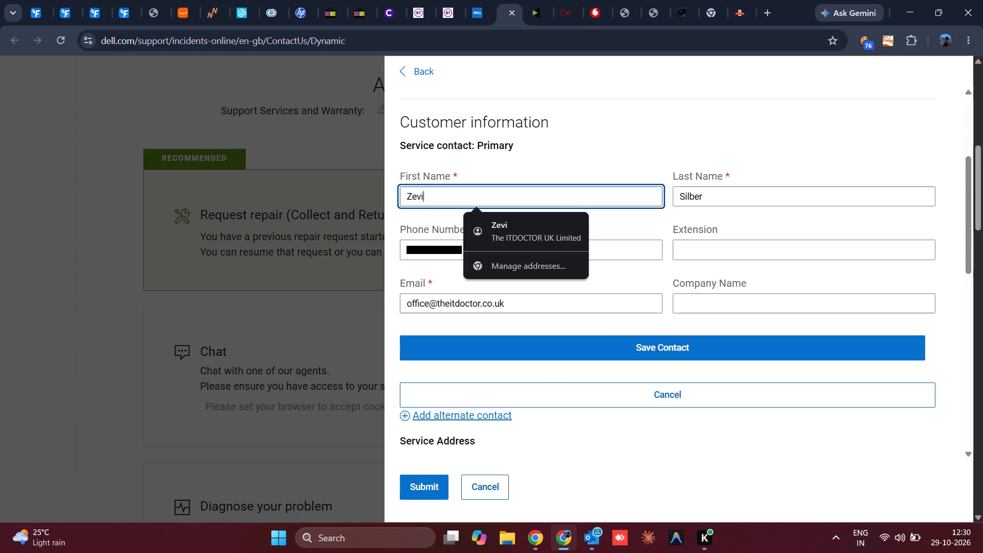
pyautogui.click(485, 167)
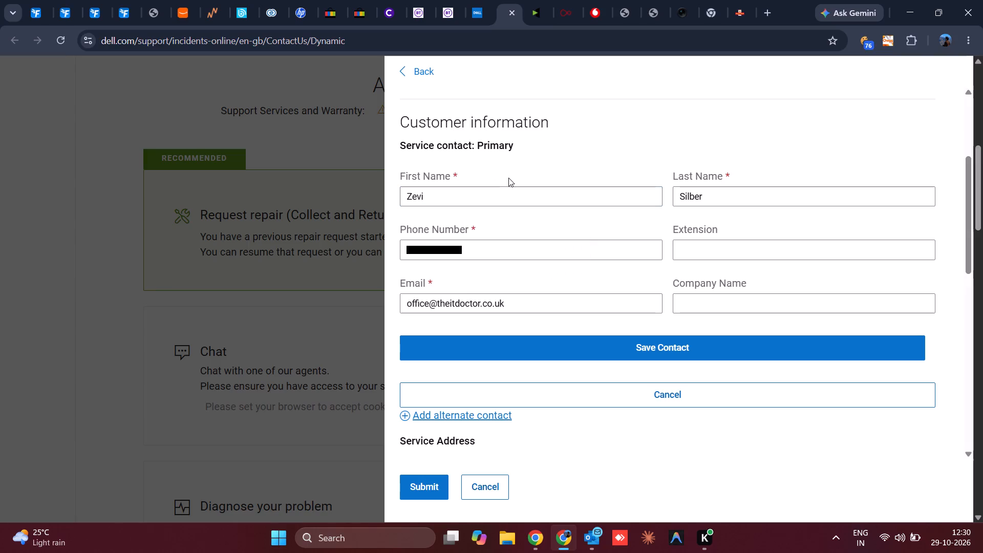
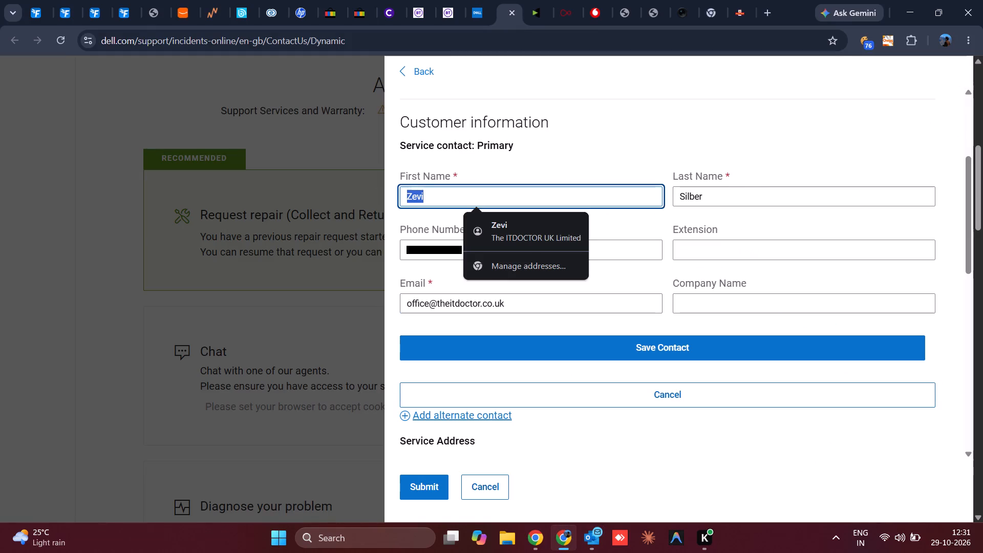
# Save the primary service contact's details in the repair request's customer information.
pyautogui.click(524, 327)
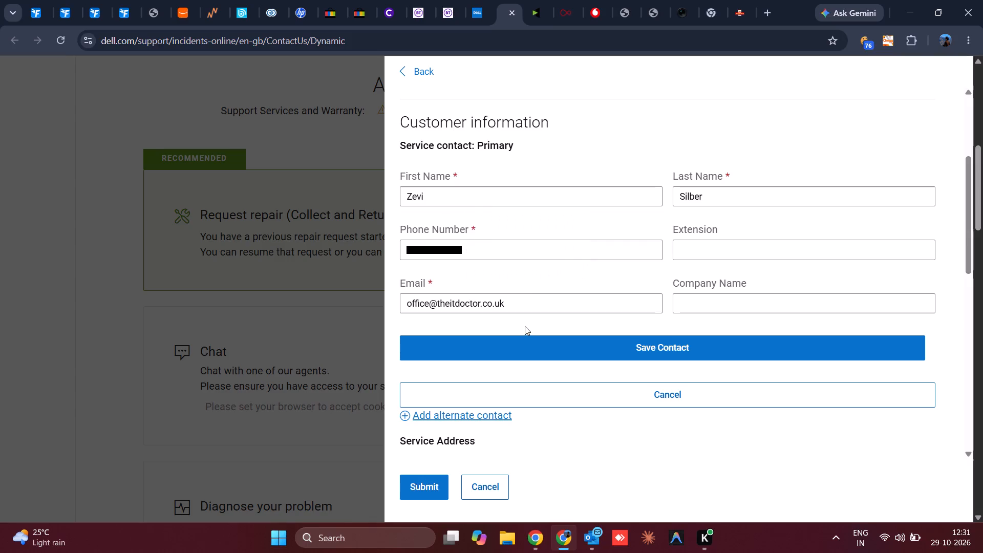
pyautogui.click(546, 346)
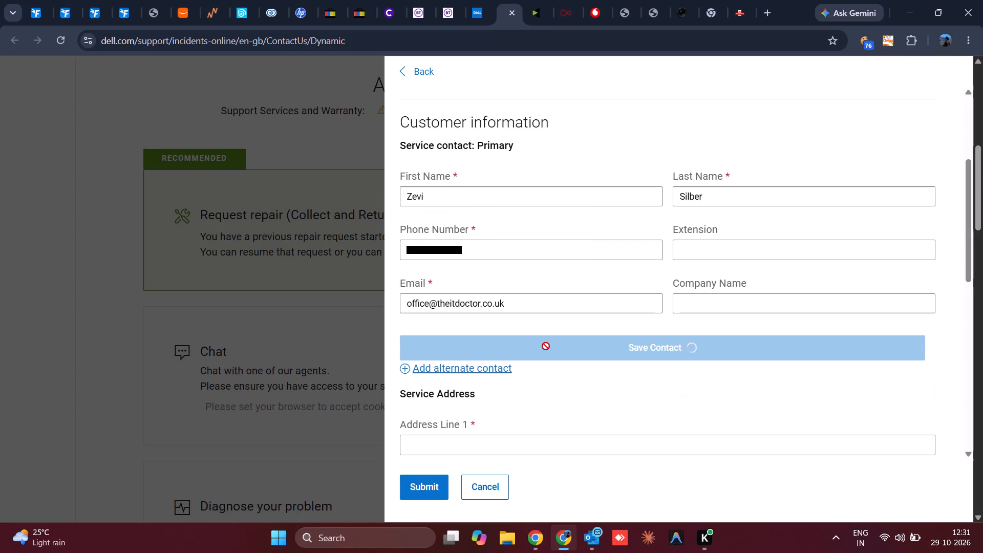
# Examine the service address fields below the primary contact in the repair request.
pyautogui.scroll(-4, 552, 359)
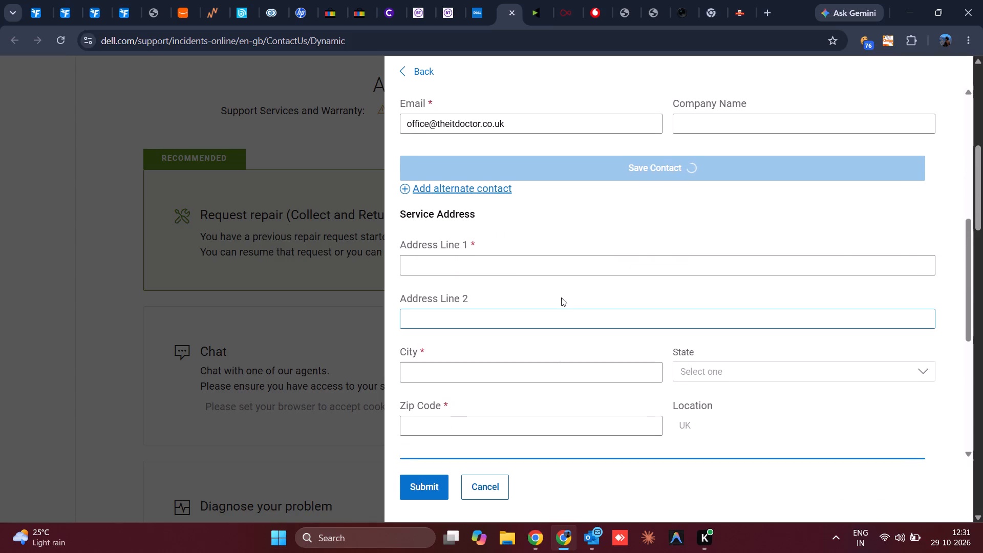
pyautogui.scroll(-2, 559, 290)
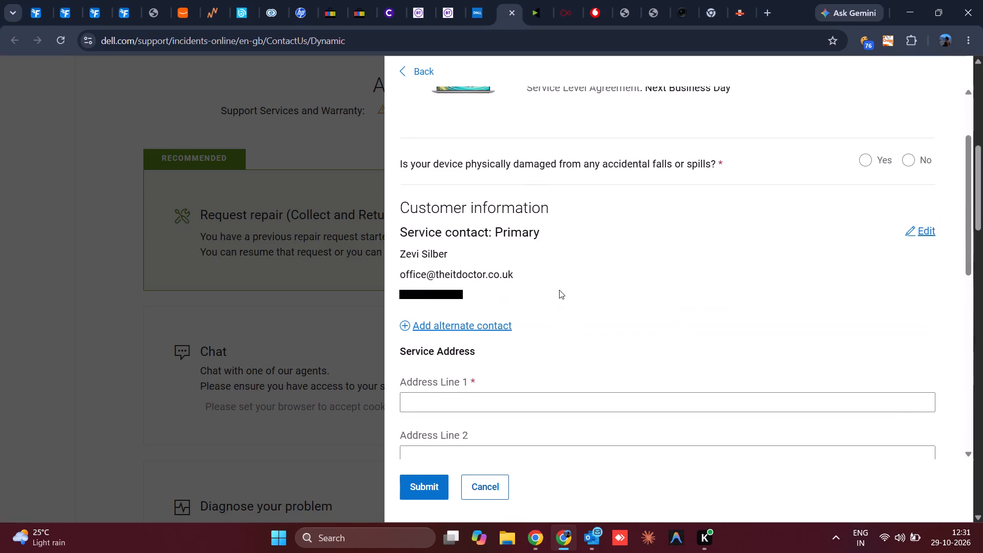
pyautogui.scroll(-2, 559, 290)
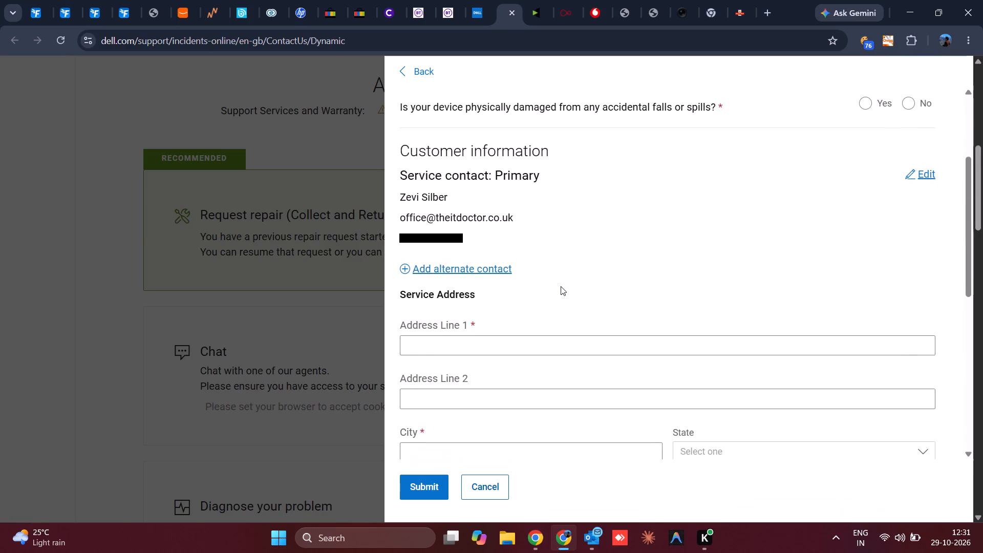
pyautogui.scroll(-1, 561, 286)
pyautogui.scroll(-1, 604, 286)
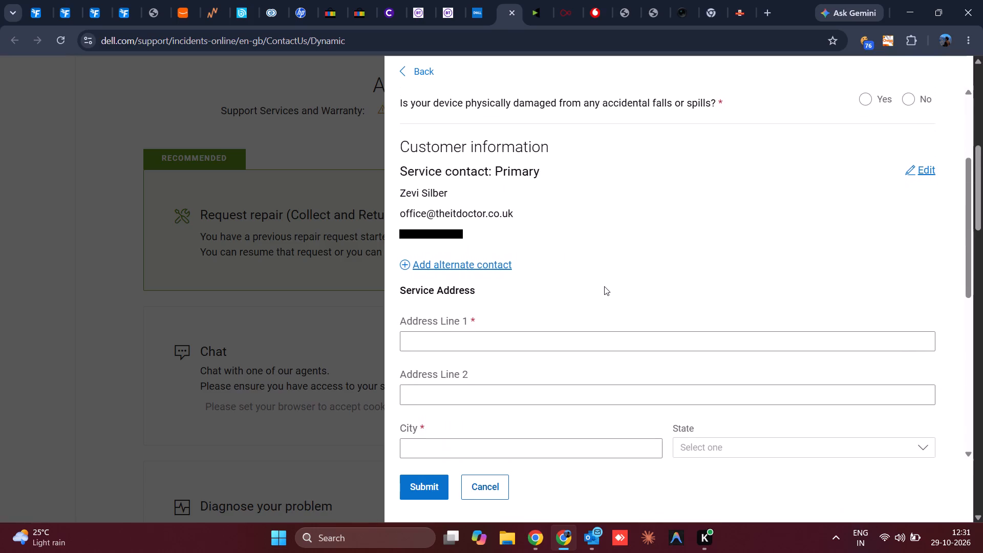
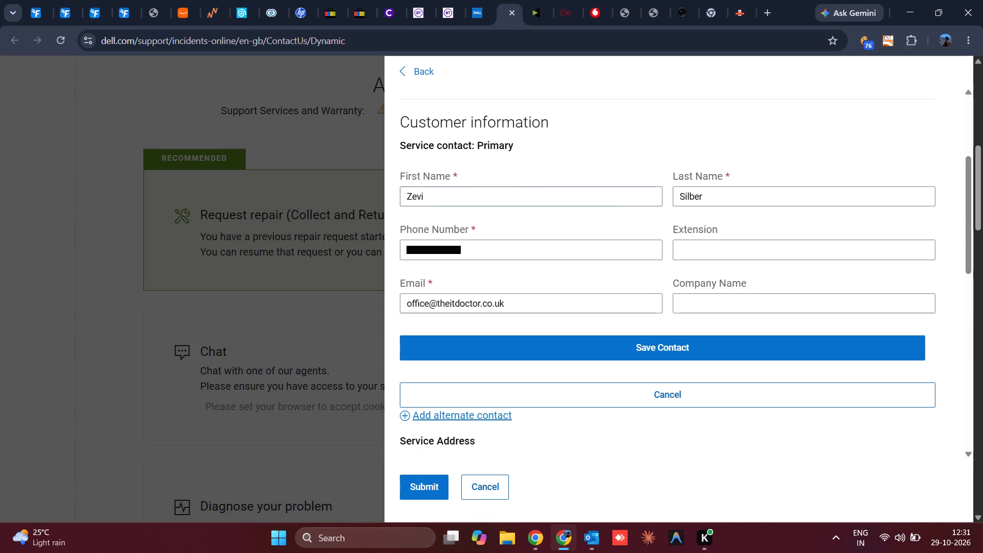
# Replace the primary service contact's first and last name with the new contact person's name.
pyautogui.moveTo(469, 192); pyautogui.dragTo(390, 198)
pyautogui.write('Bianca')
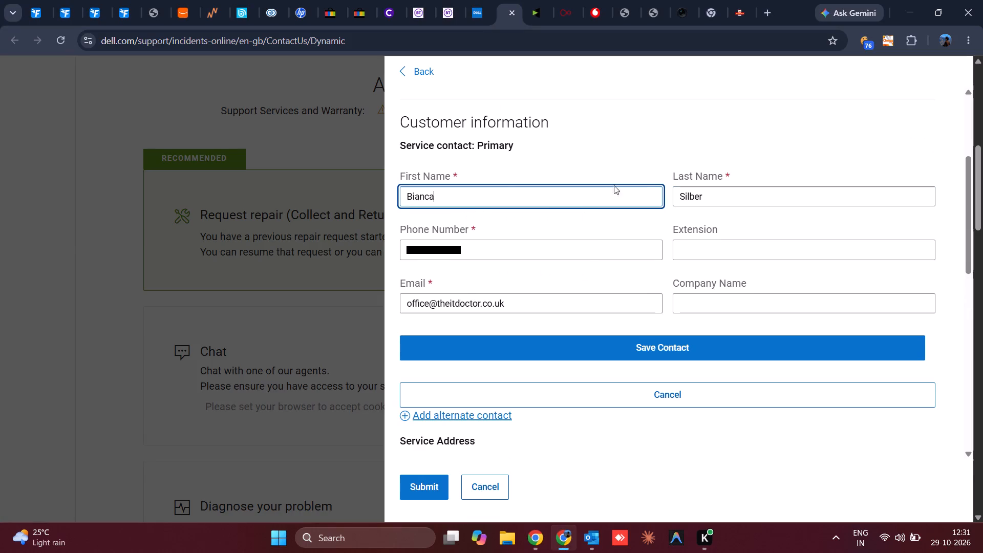
pyautogui.doubleClick(691, 196)
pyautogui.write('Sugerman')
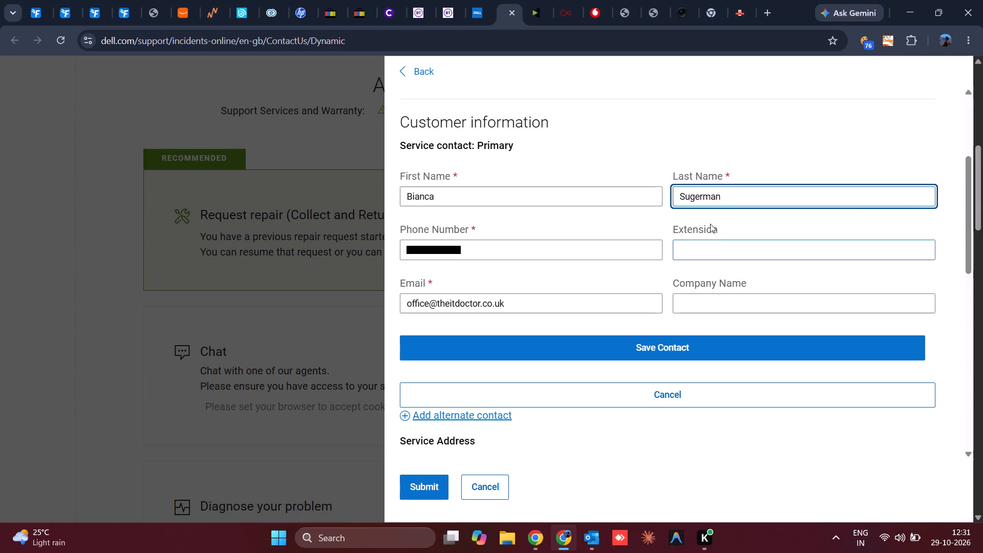
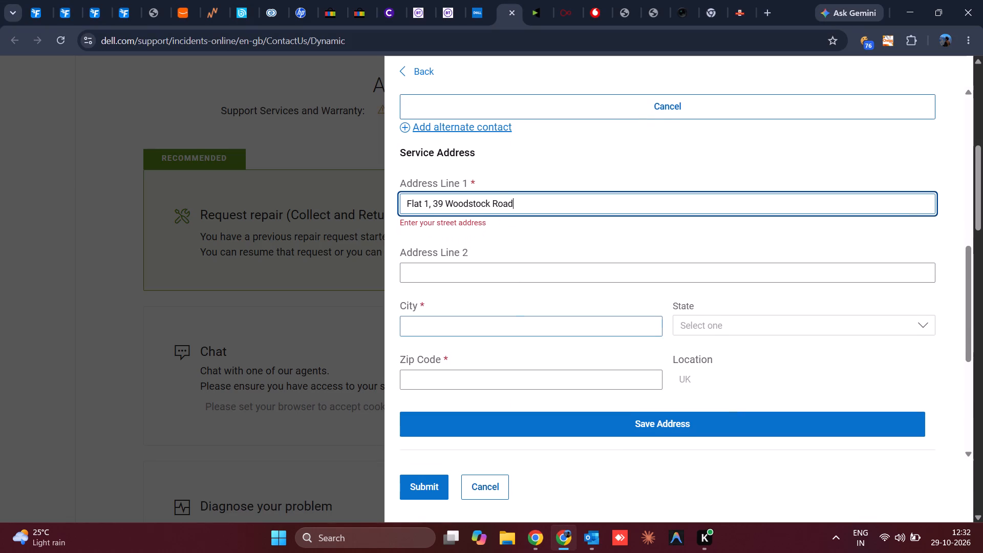
# Start filling in the city in the repair request's service address.
pyautogui.scroll(-1, 516, 318)
pyautogui.click(498, 328)
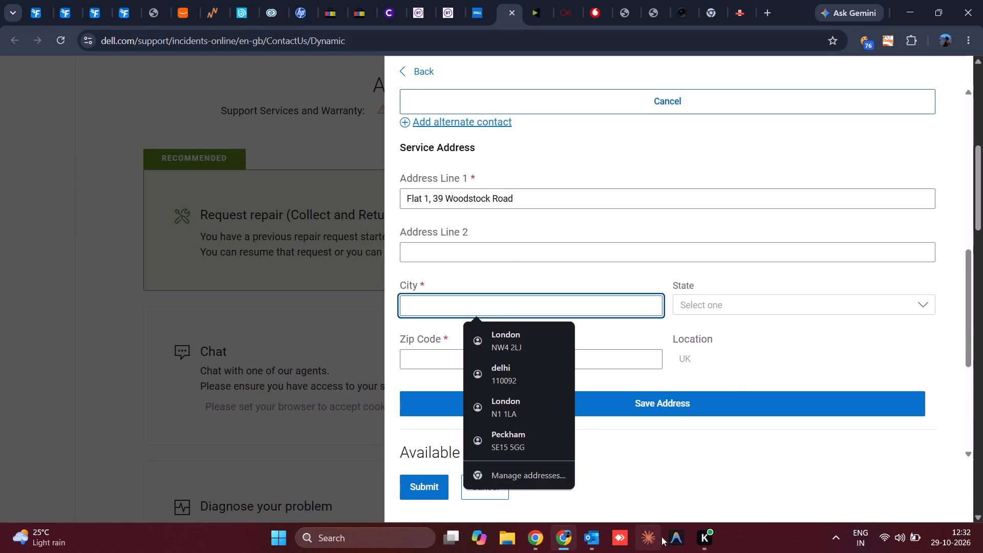
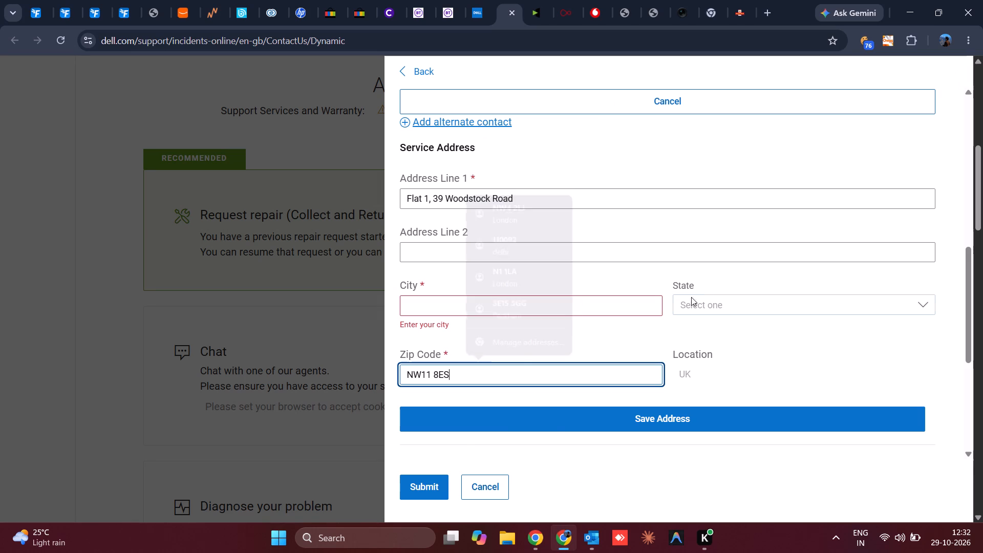
# Fill in London as the city in the repair request's service address.
pyautogui.click(707, 303)
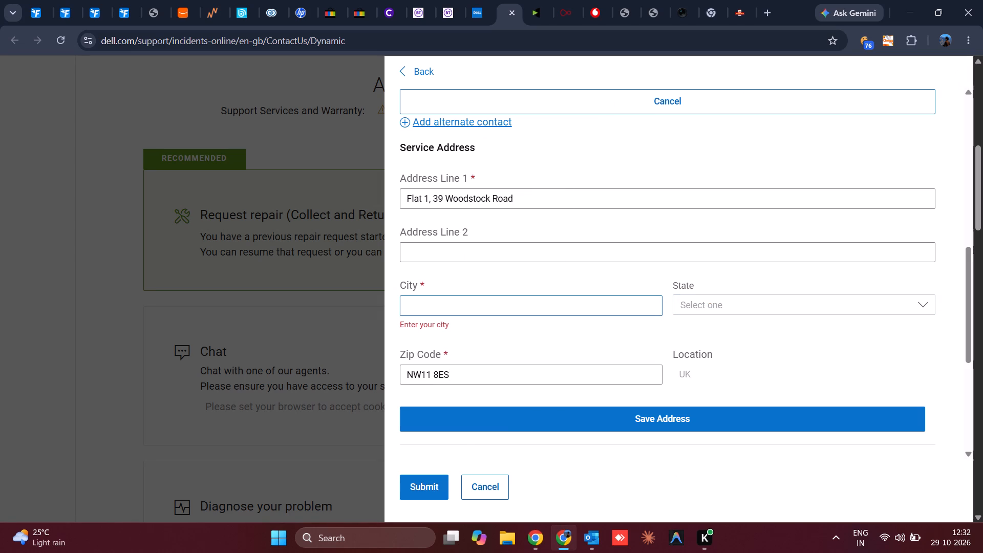
pyautogui.click(612, 304)
pyautogui.click(535, 339)
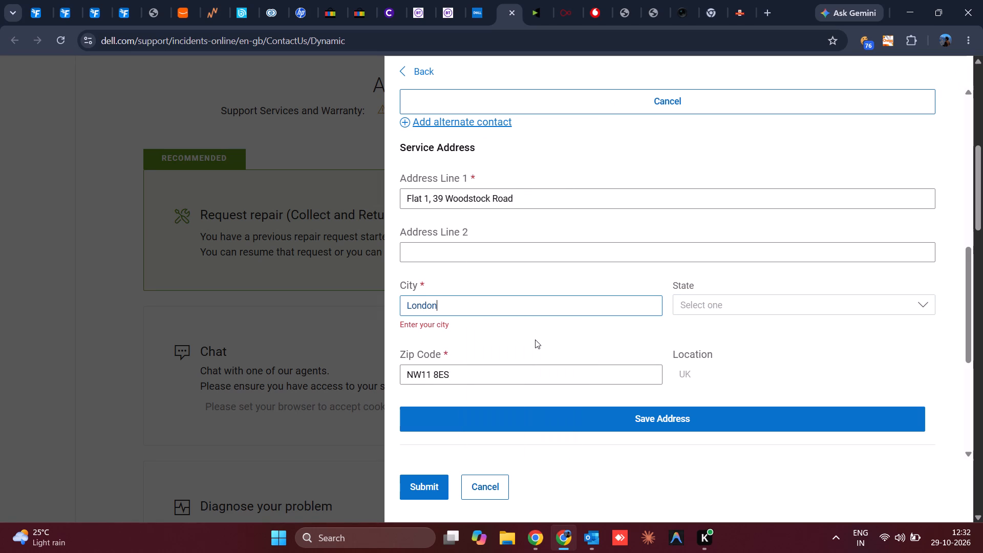
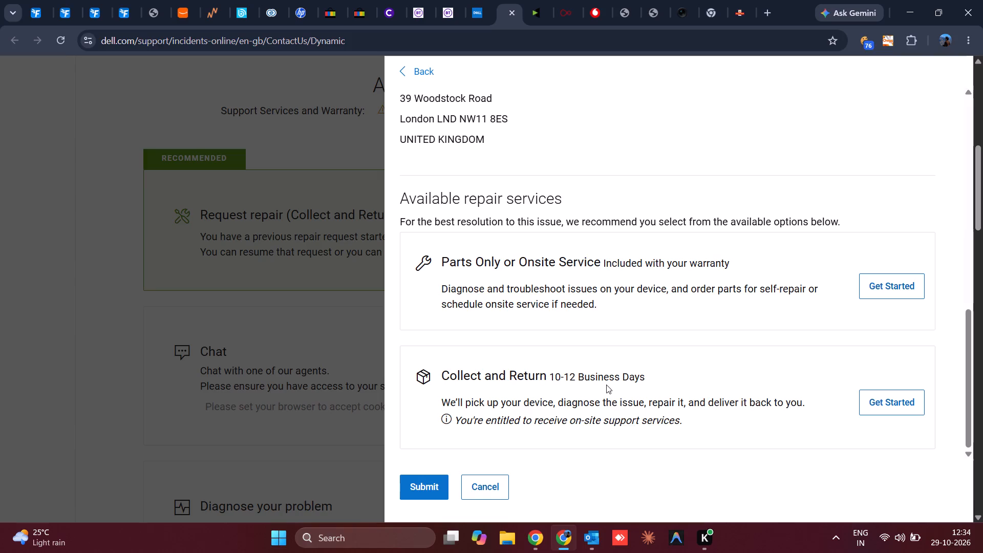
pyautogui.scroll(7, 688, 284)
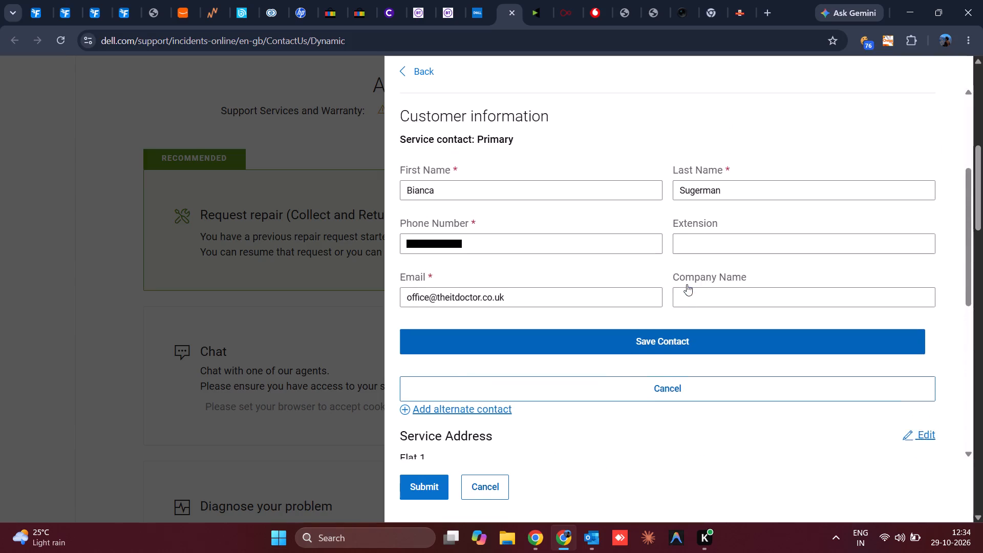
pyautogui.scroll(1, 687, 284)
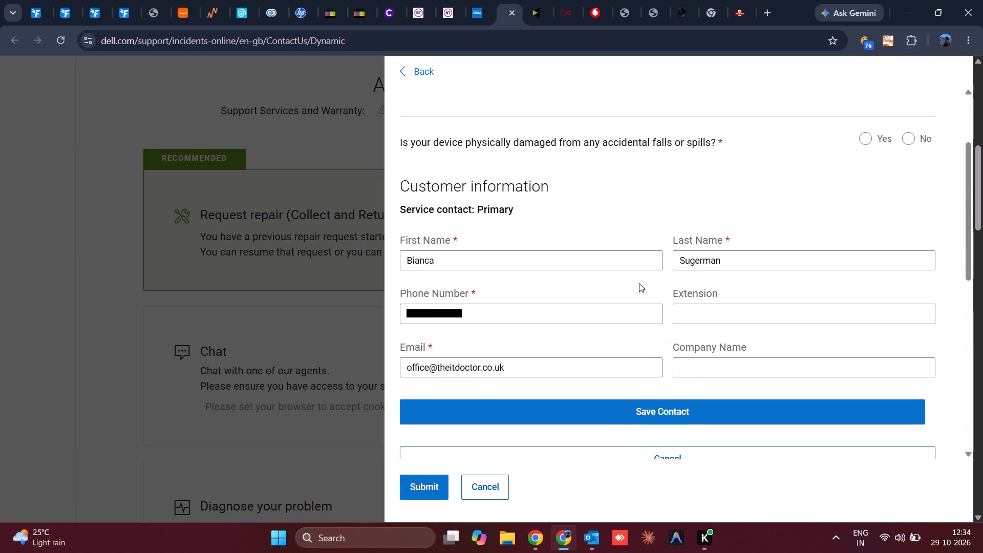
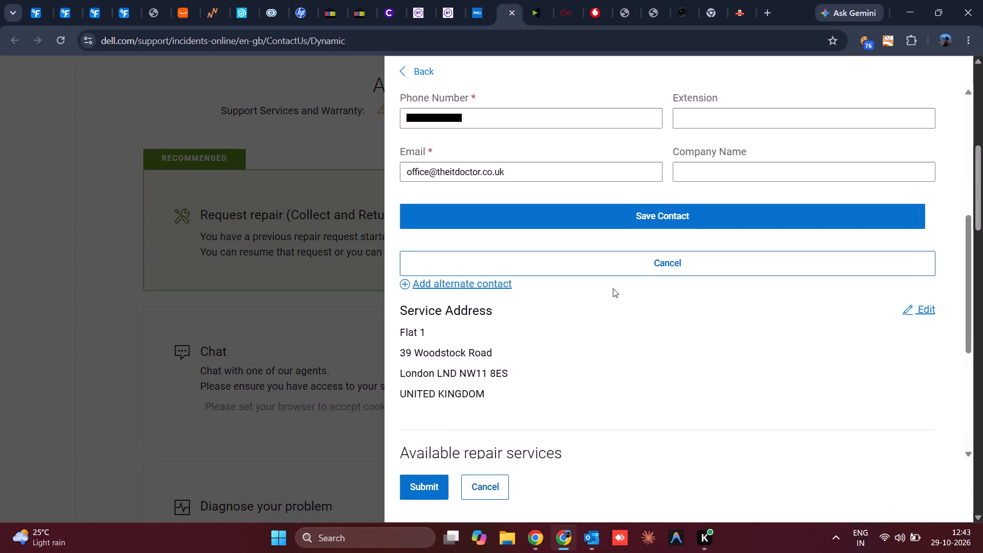
# Review the repair request's primary contact details, service address and available repair services.
pyautogui.scroll(-5, 613, 288)
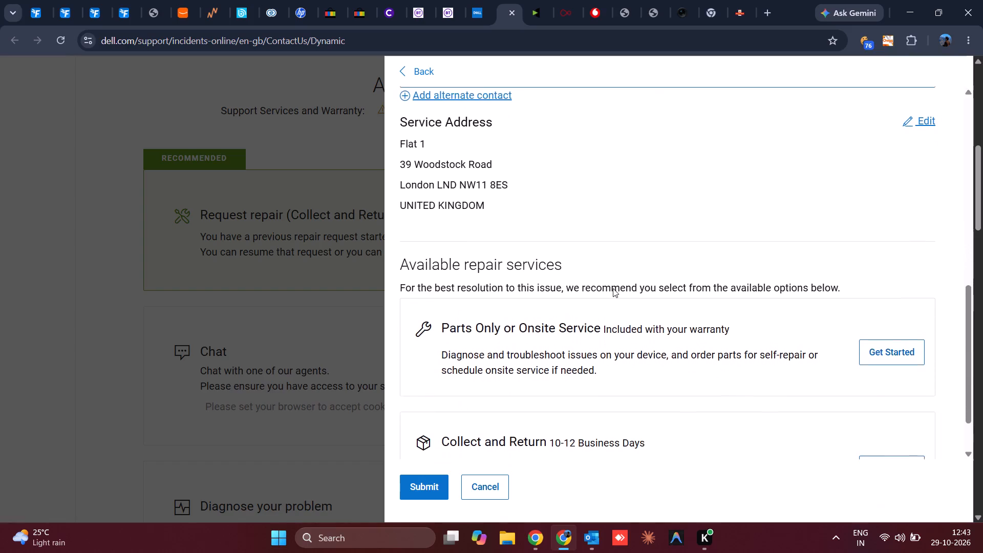
pyautogui.scroll(-1, 613, 288)
pyautogui.scroll(2, 613, 288)
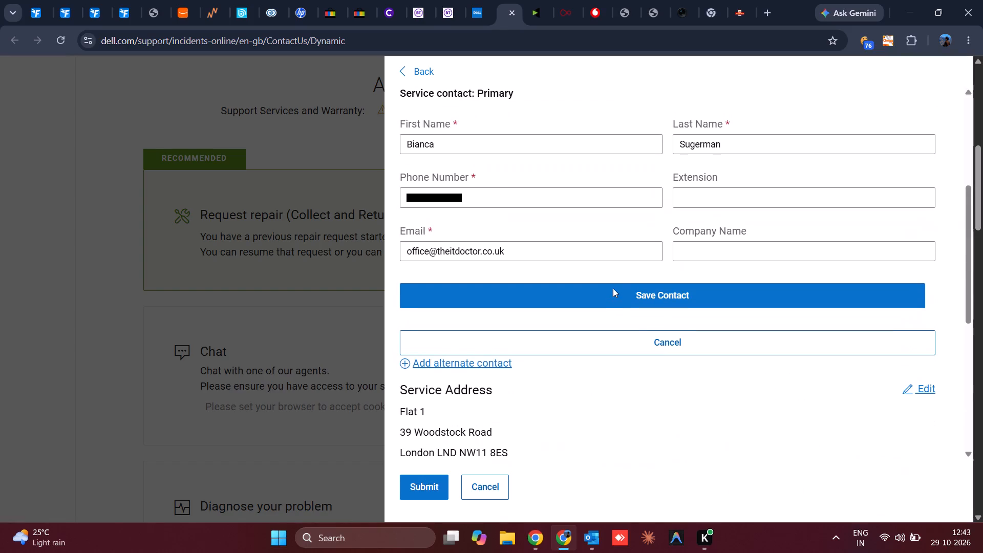
pyautogui.scroll(3, 613, 288)
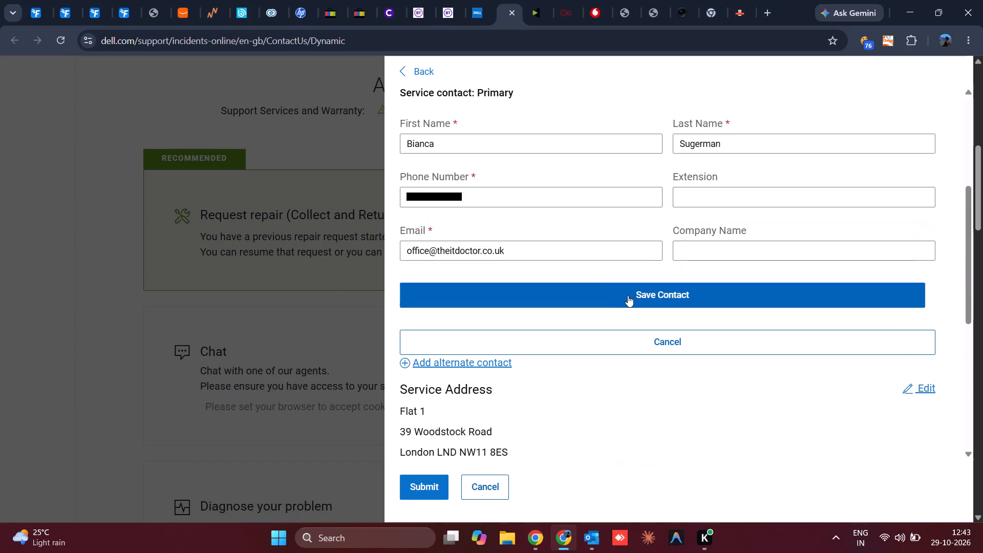
# Save the primary service contact's details in the repair request.
pyautogui.click(628, 295)
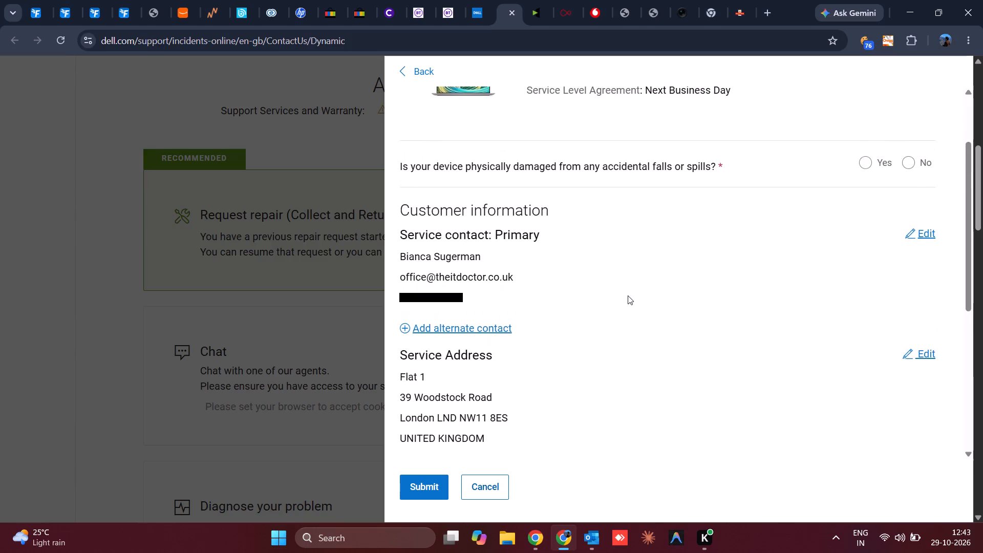
# Answer No to whether the device is physically damaged from accidental falls or spills.
pyautogui.scroll(5, 628, 295)
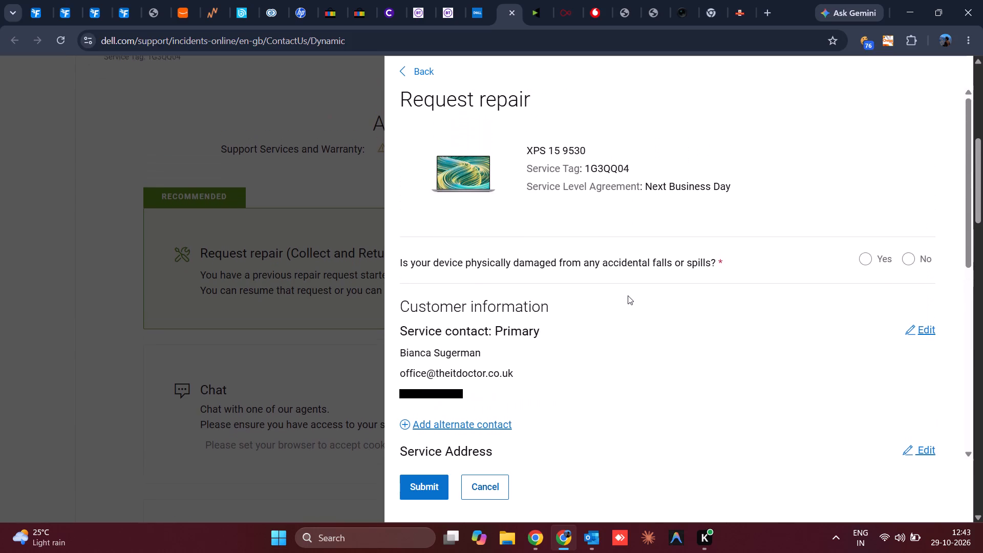
pyautogui.scroll(1, 628, 295)
pyautogui.scroll(-1, 634, 293)
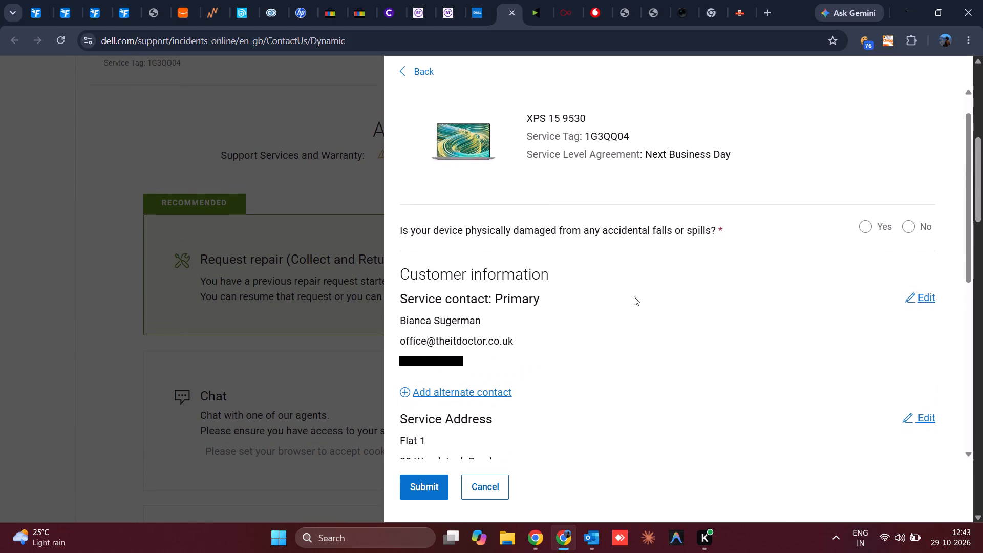
pyautogui.scroll(-1, 737, 264)
pyautogui.scroll(-1, 831, 241)
pyautogui.click(908, 228)
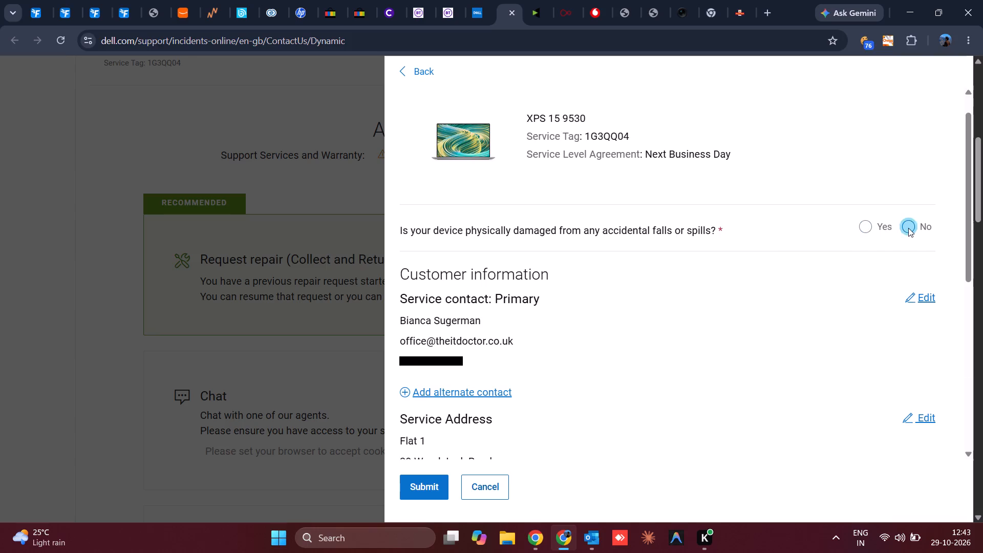
# Start the Parts Only or Onsite Service option from the available repair services.
pyautogui.scroll(-2, 741, 319)
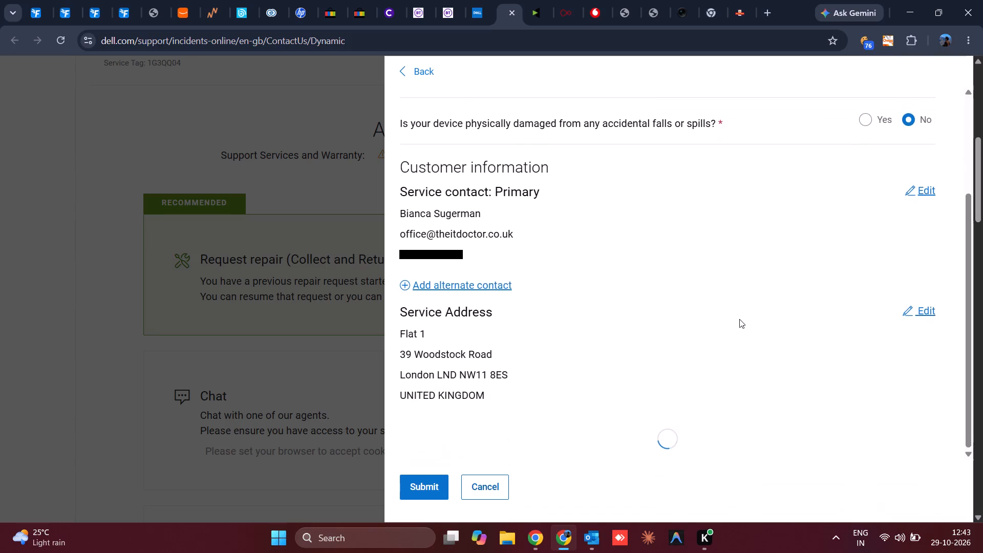
pyautogui.scroll(-2, 739, 319)
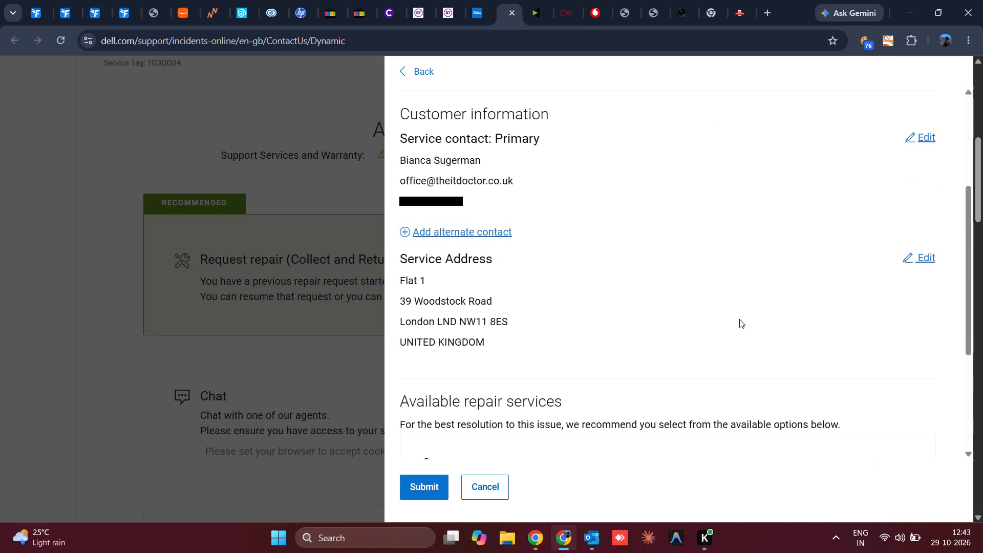
pyautogui.scroll(-3, 739, 319)
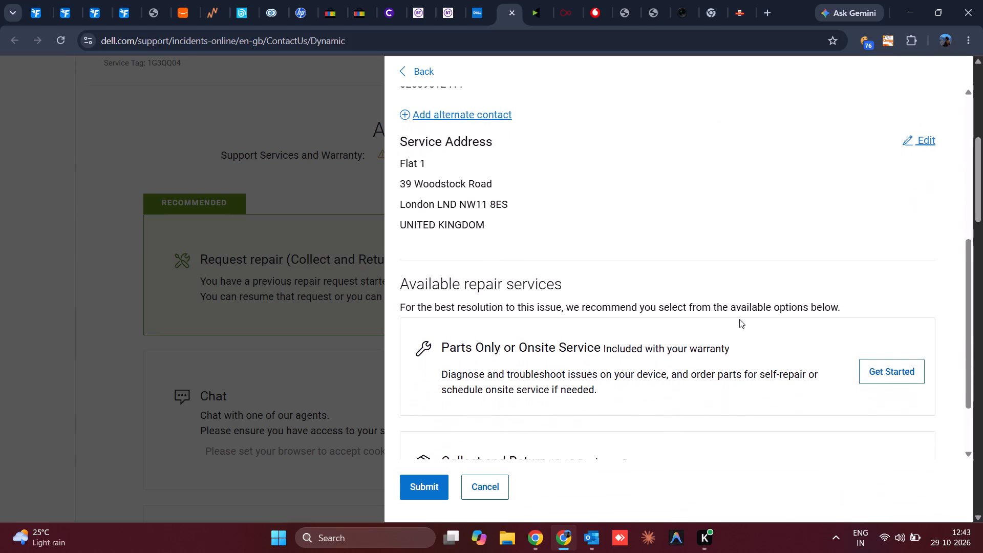
pyautogui.scroll(-4, 739, 319)
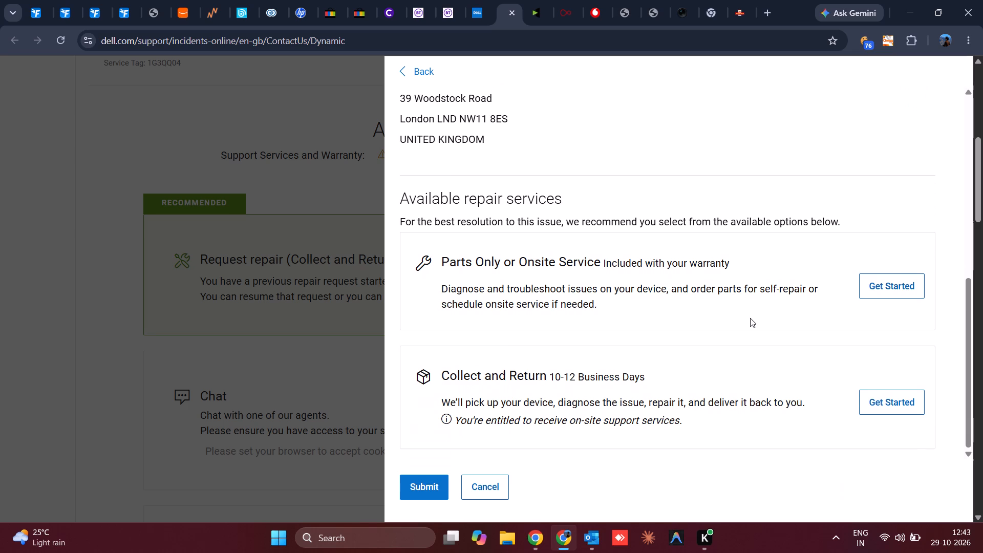
pyautogui.click(902, 284)
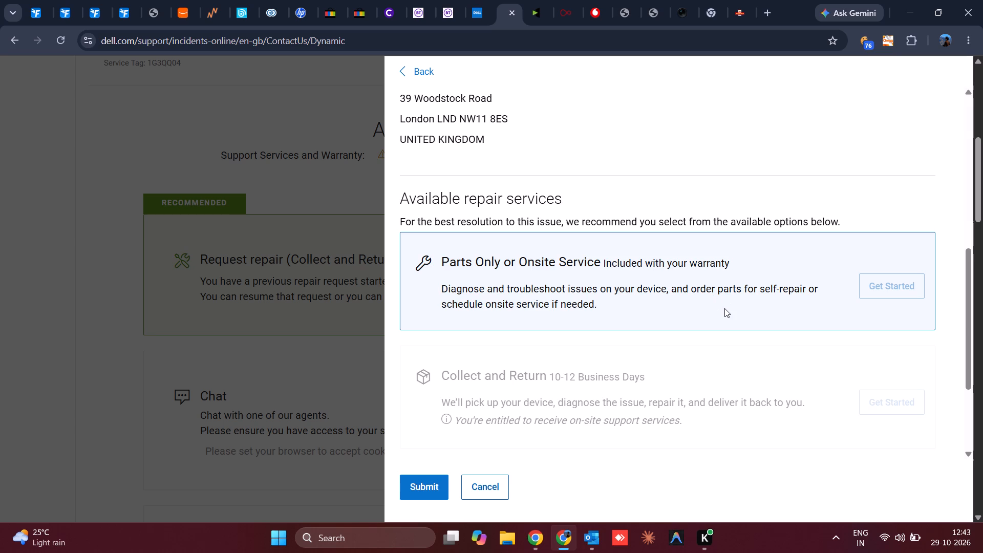
# In the troubleshooting questions, specify that the problem occurs on the integrated laptop display.
pyautogui.scroll(-2, 672, 354)
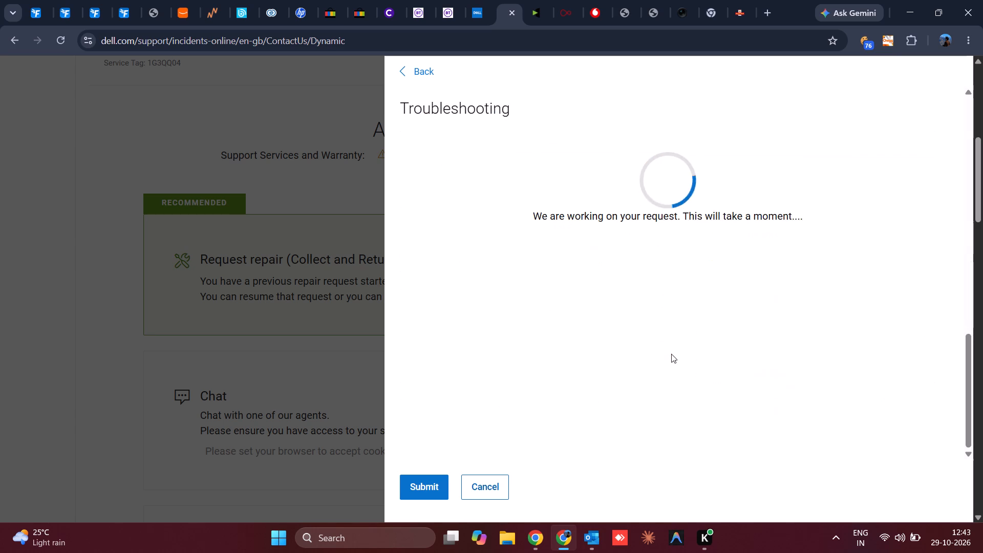
pyautogui.scroll(-1, 671, 354)
pyautogui.scroll(1, 671, 354)
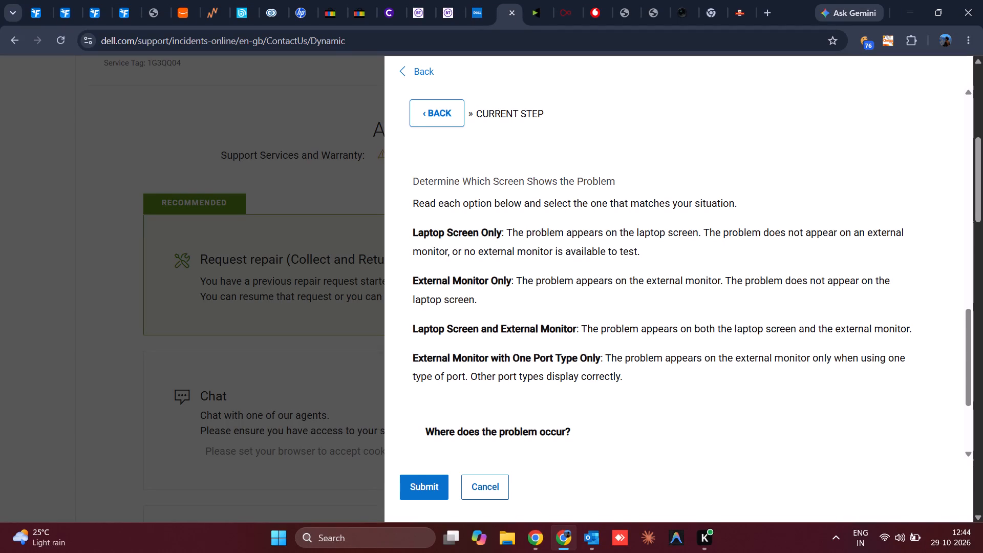
pyautogui.scroll(1, 597, 258)
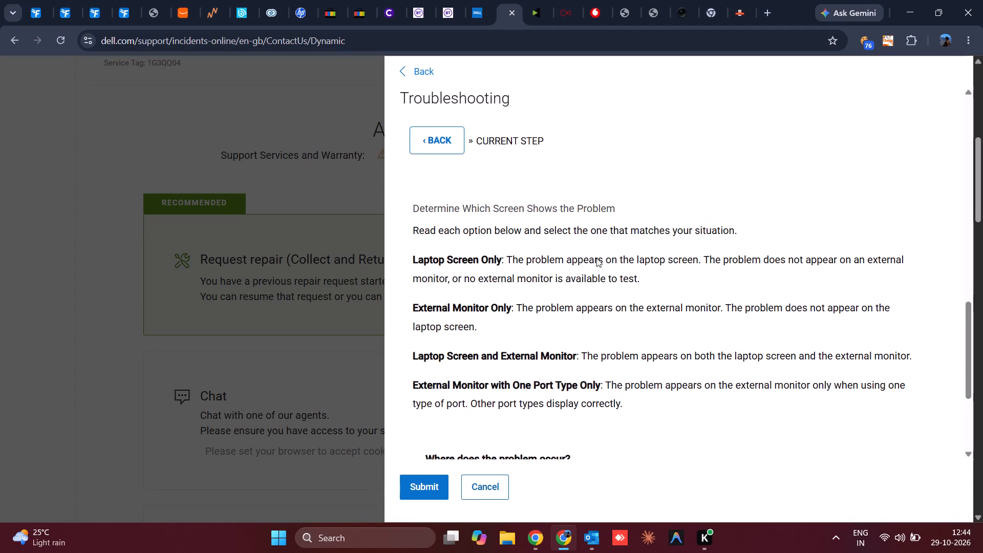
pyautogui.scroll(1, 596, 258)
pyautogui.scroll(-4, 600, 264)
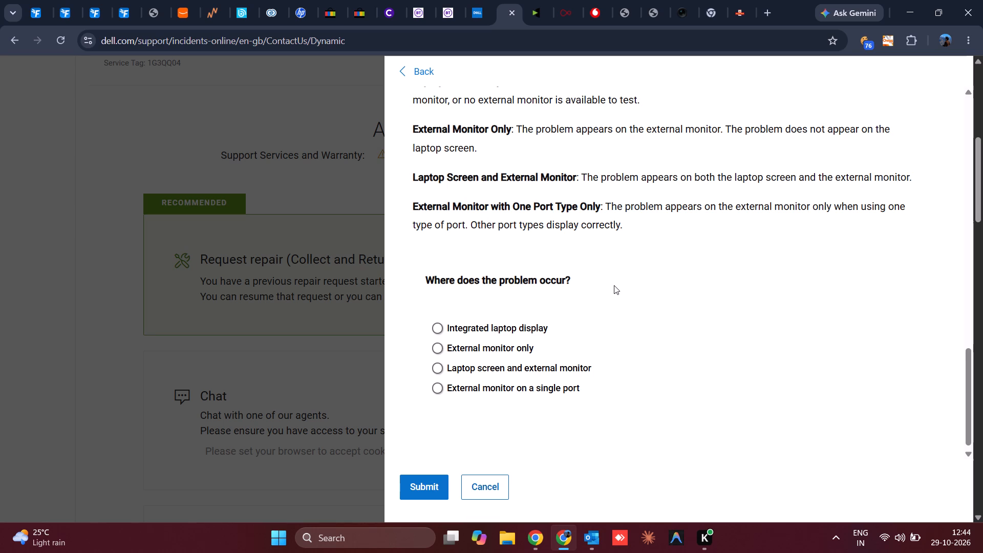
pyautogui.scroll(-2, 614, 285)
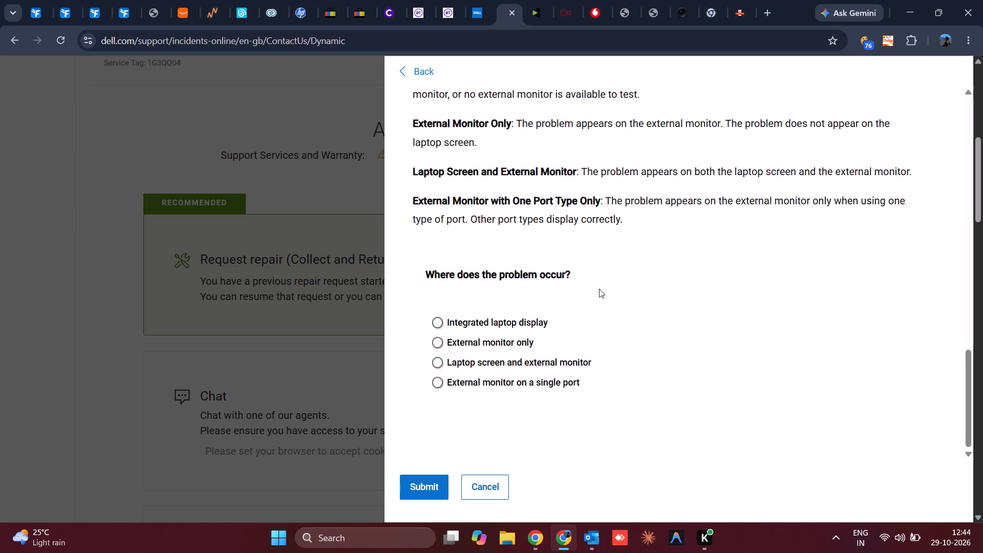
pyautogui.click(439, 322)
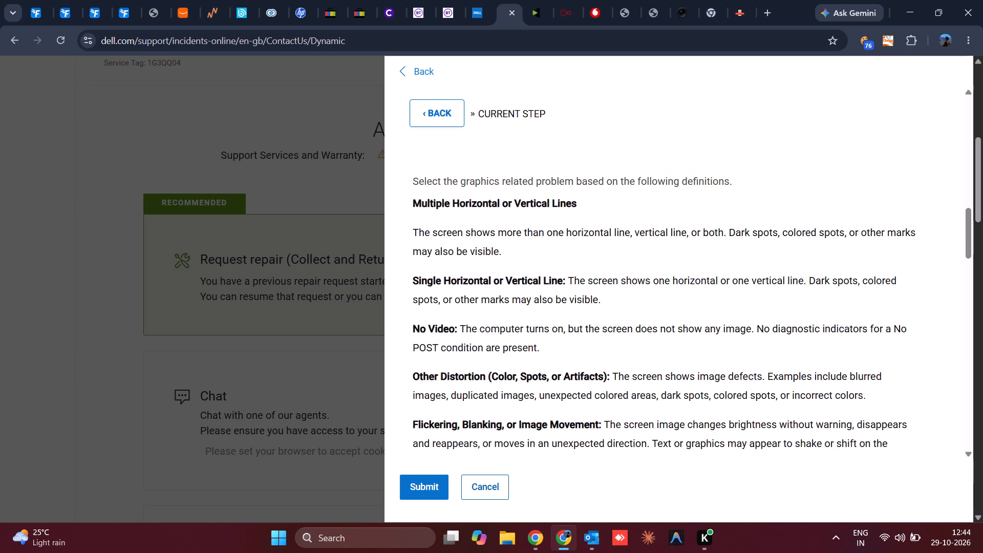
# Choose Flickering, Blanking, or Image Movement as the symptom experienced on the laptop display.
pyautogui.scroll(-3, 534, 274)
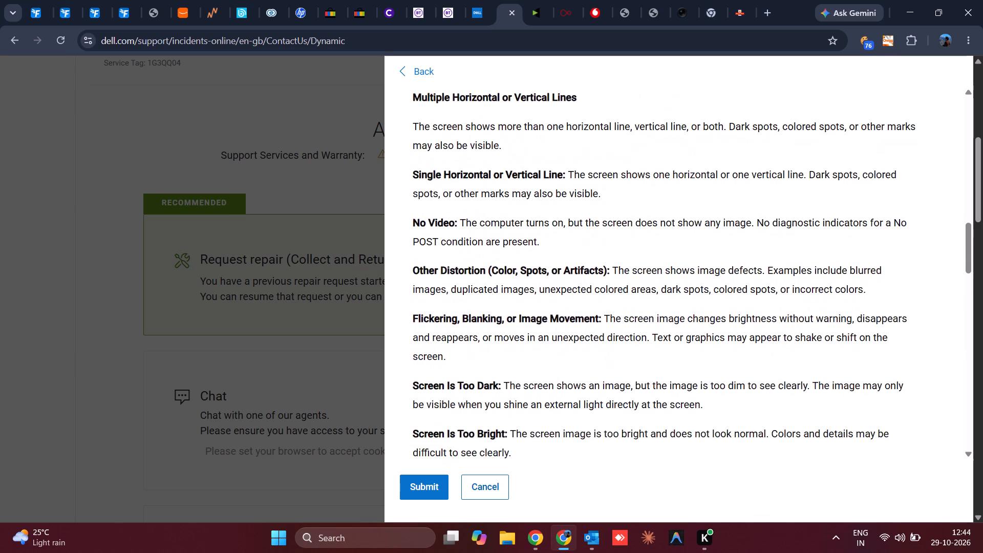
pyautogui.scroll(-8, 534, 274)
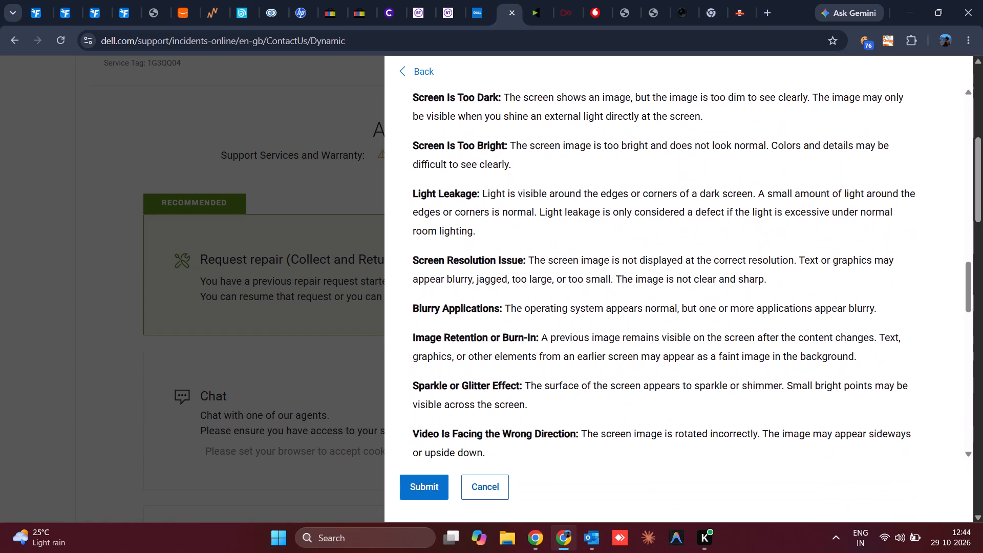
pyautogui.scroll(-8, 534, 274)
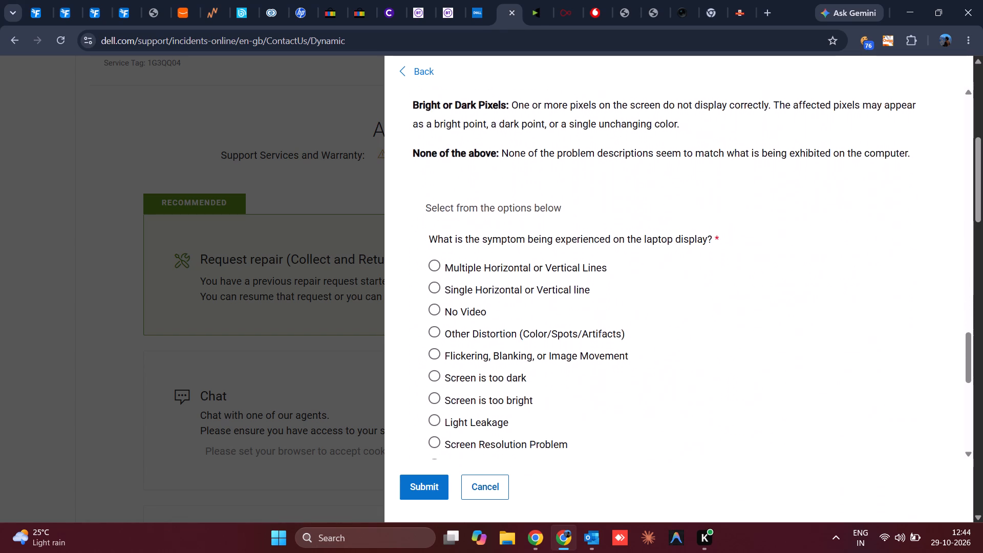
pyautogui.scroll(-2, 534, 274)
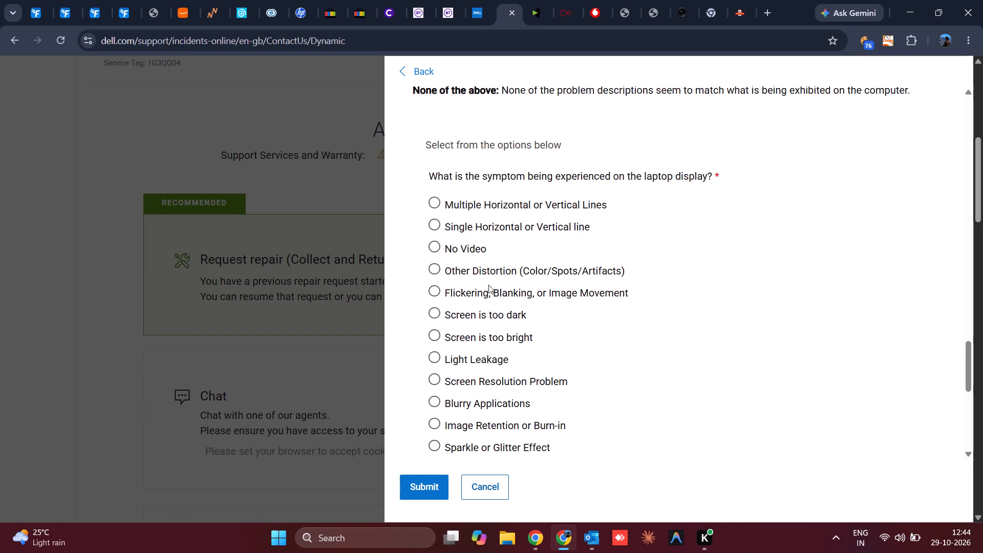
pyautogui.click(436, 292)
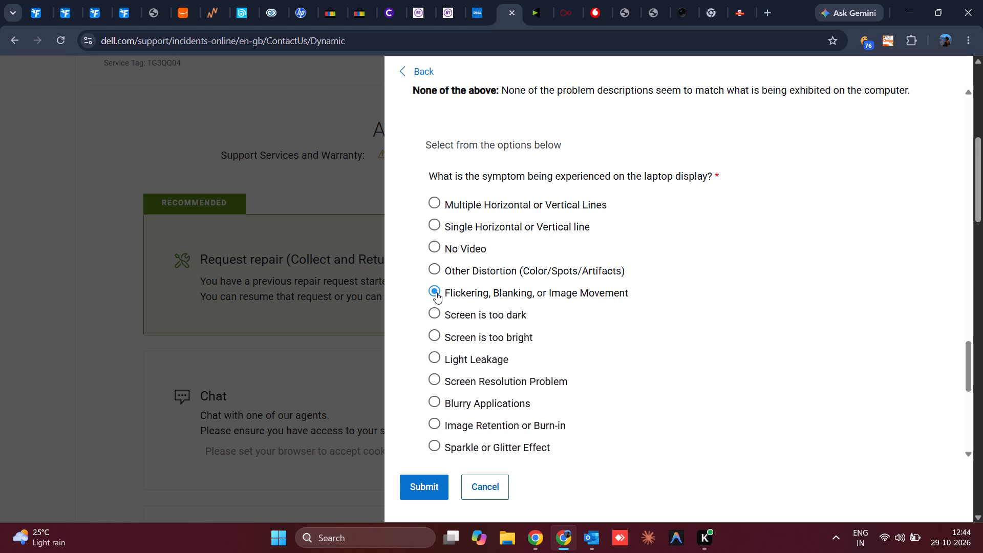
# Answer the external monitor question with External monitor unavailable and continue to the next troubleshooting stage.
pyautogui.scroll(-2, 572, 311)
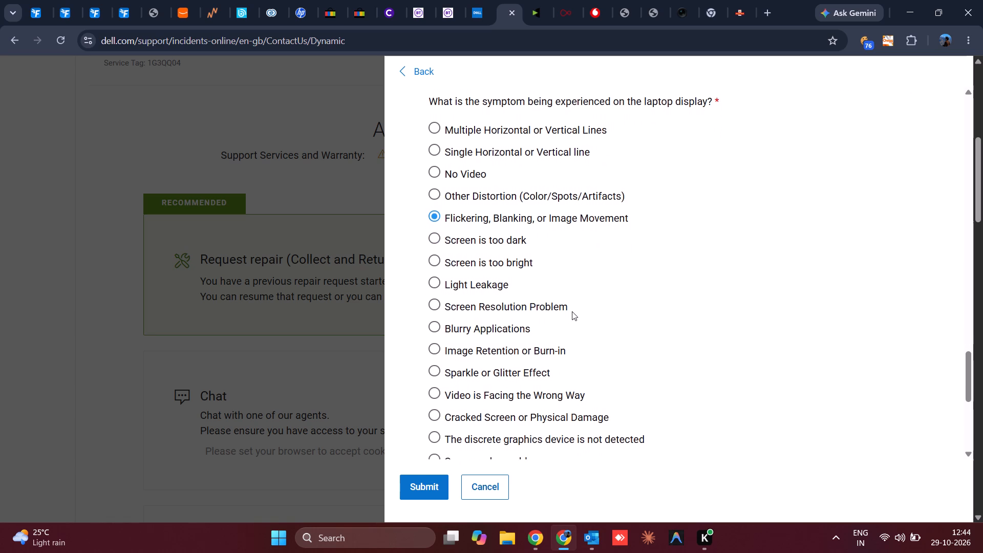
pyautogui.scroll(-1, 572, 311)
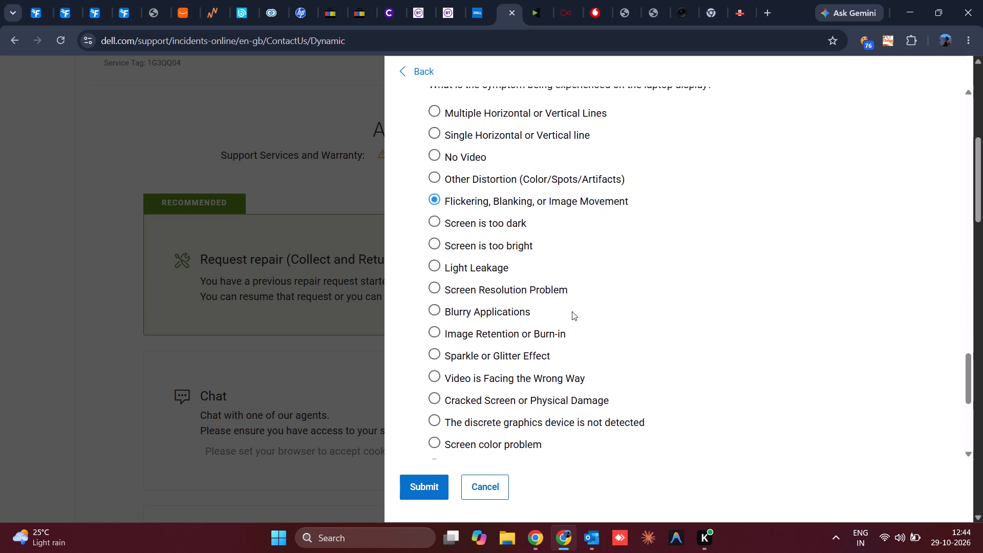
pyautogui.scroll(-2, 572, 311)
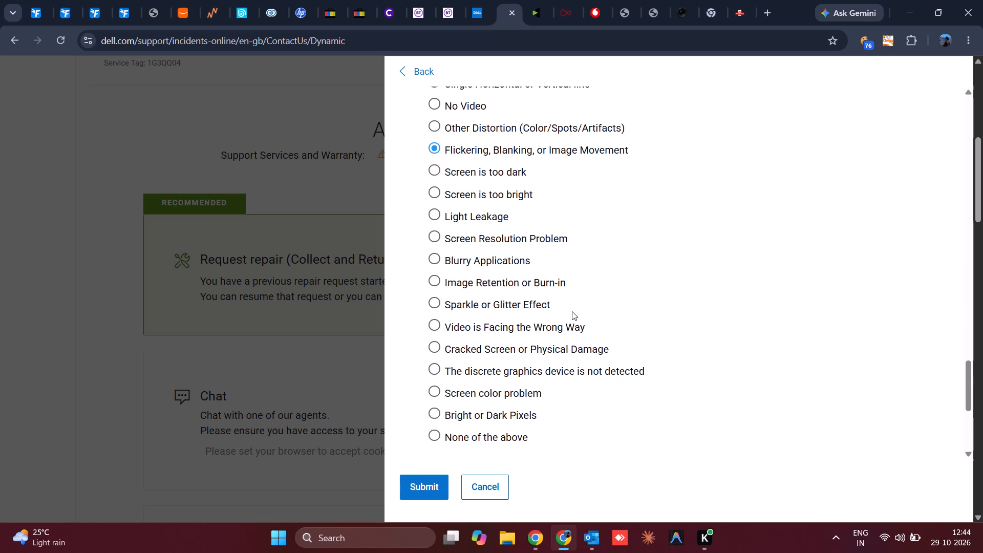
pyautogui.scroll(-2, 572, 311)
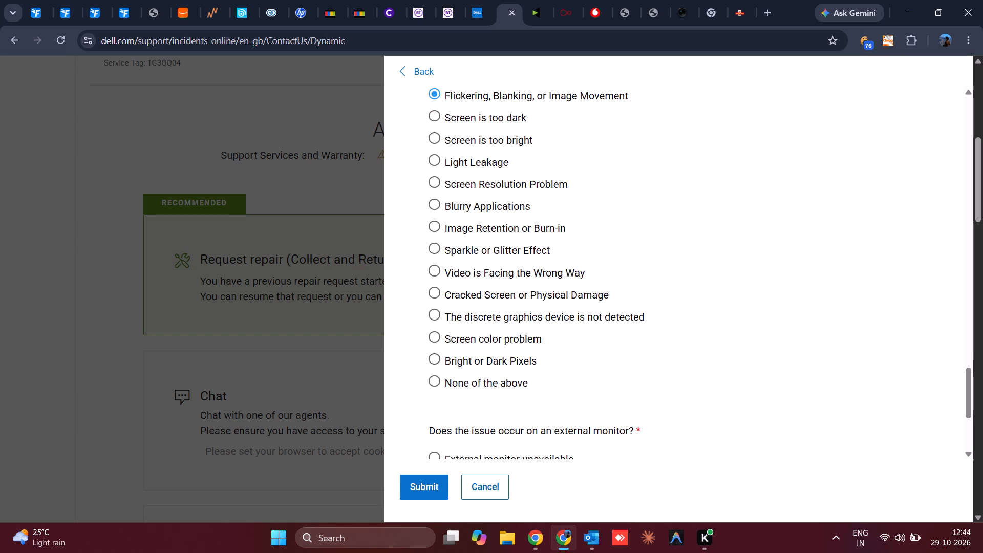
pyautogui.scroll(-1, 559, 314)
pyautogui.scroll(-2, 456, 276)
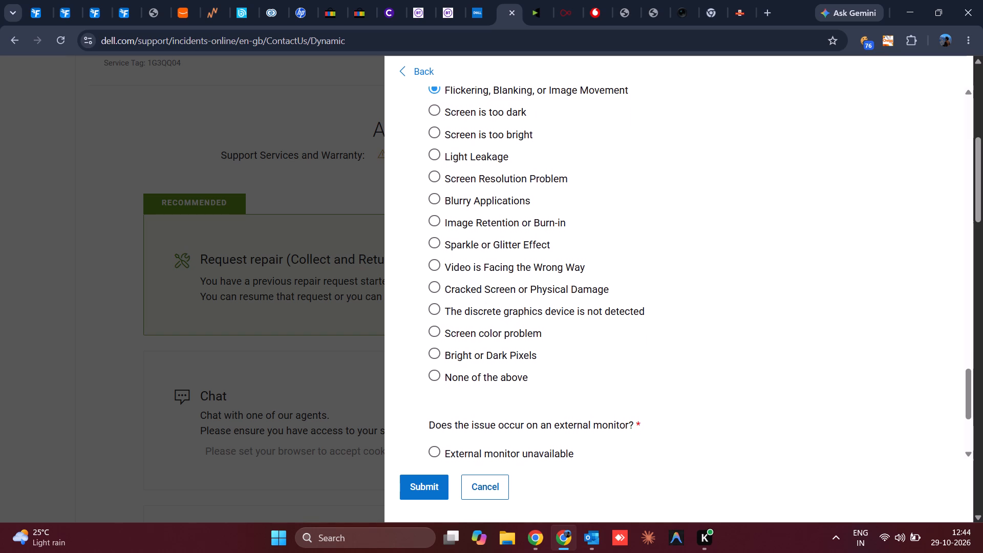
pyautogui.scroll(-2, 476, 308)
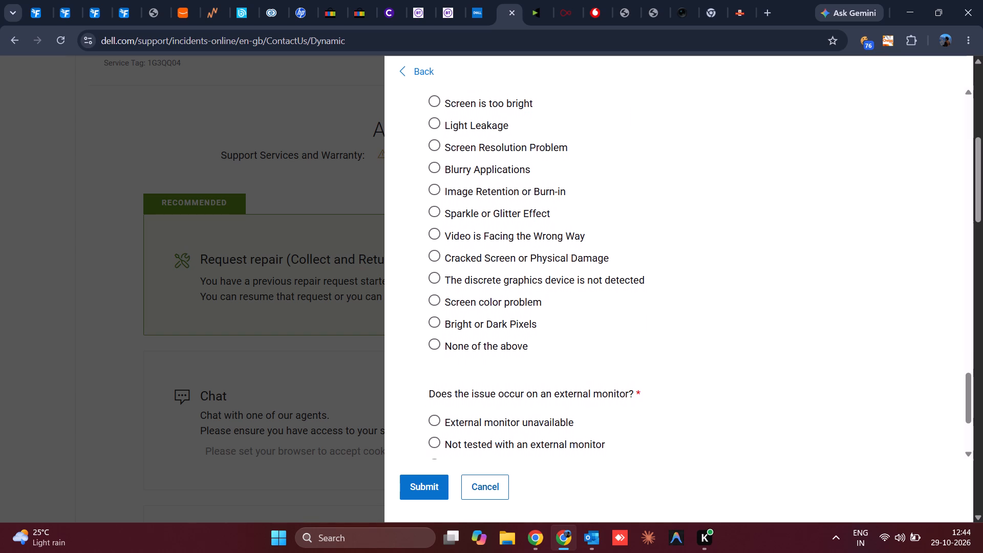
pyautogui.scroll(-1, 476, 308)
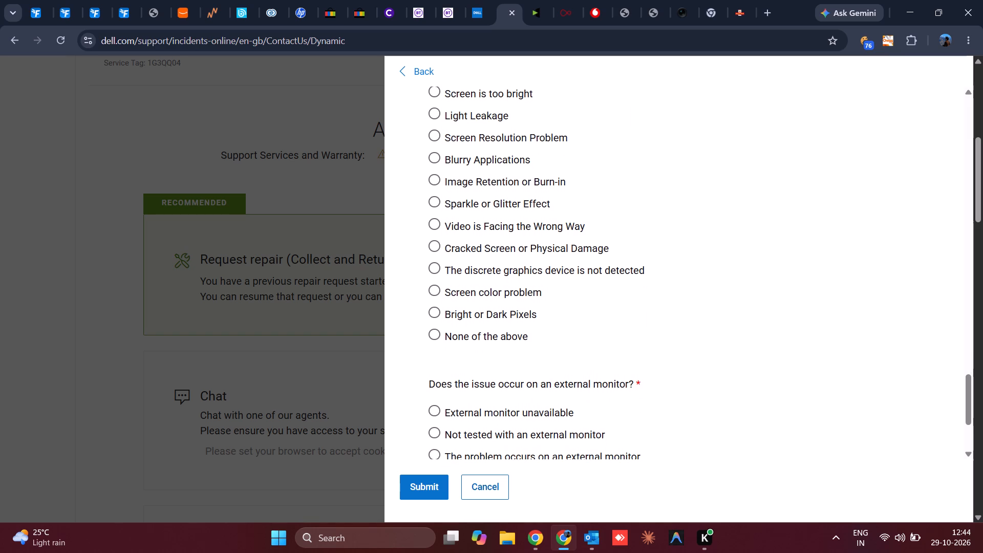
pyautogui.scroll(-2, 476, 308)
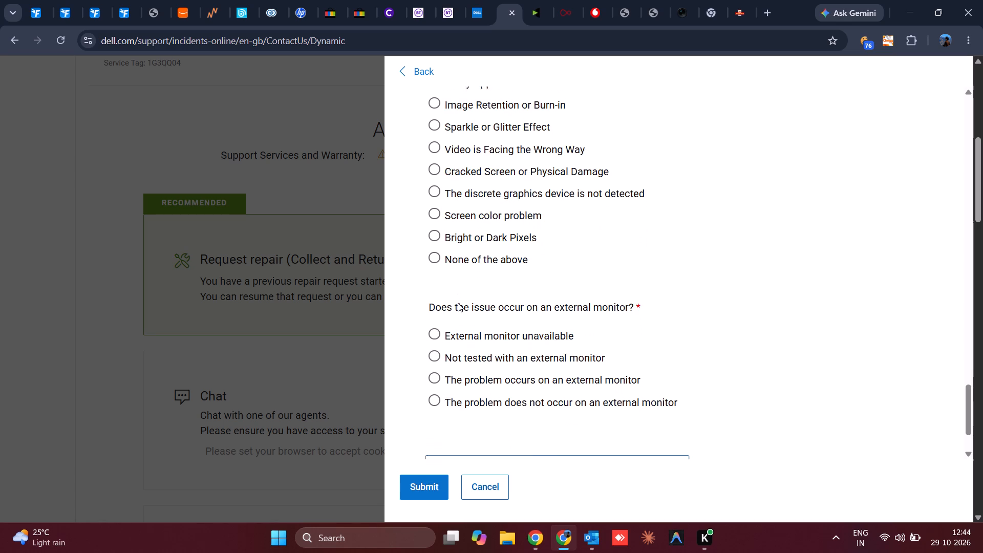
pyautogui.scroll(-2, 458, 303)
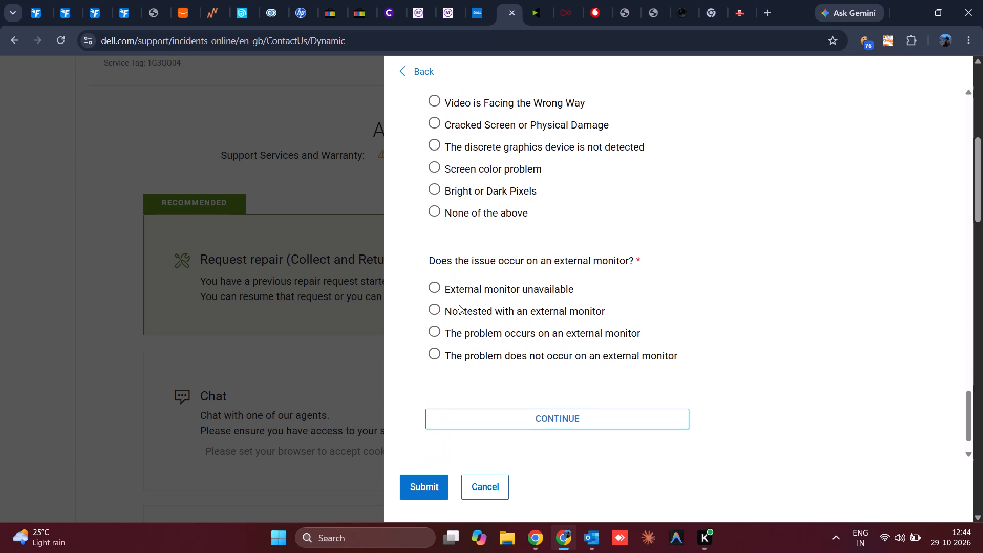
pyautogui.scroll(-1, 434, 280)
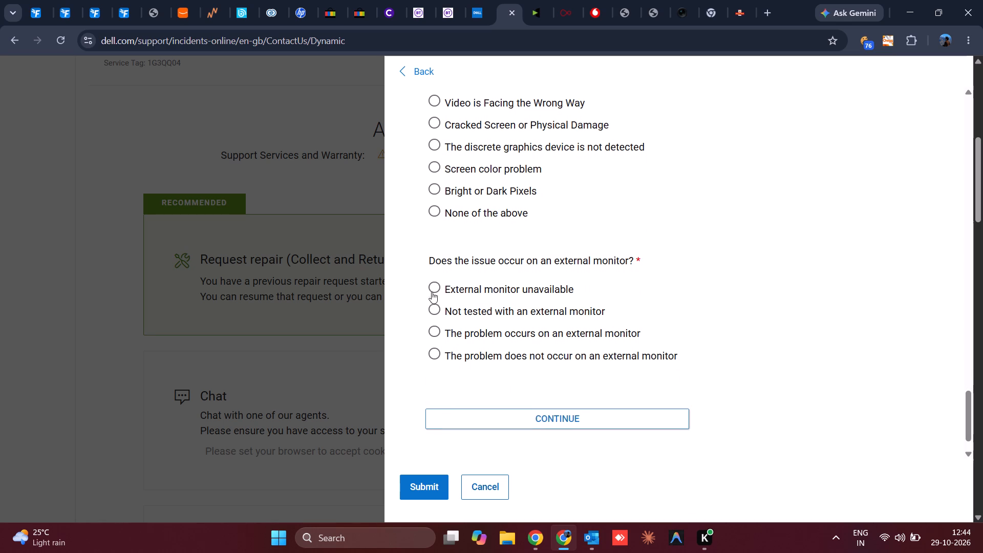
pyautogui.click(433, 284)
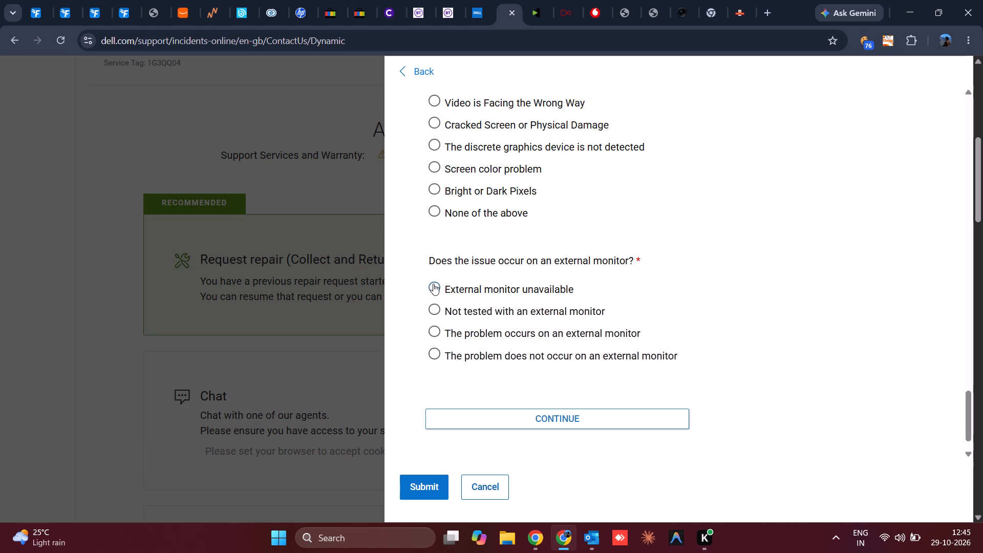
pyautogui.scroll(-1, 541, 395)
pyautogui.click(547, 378)
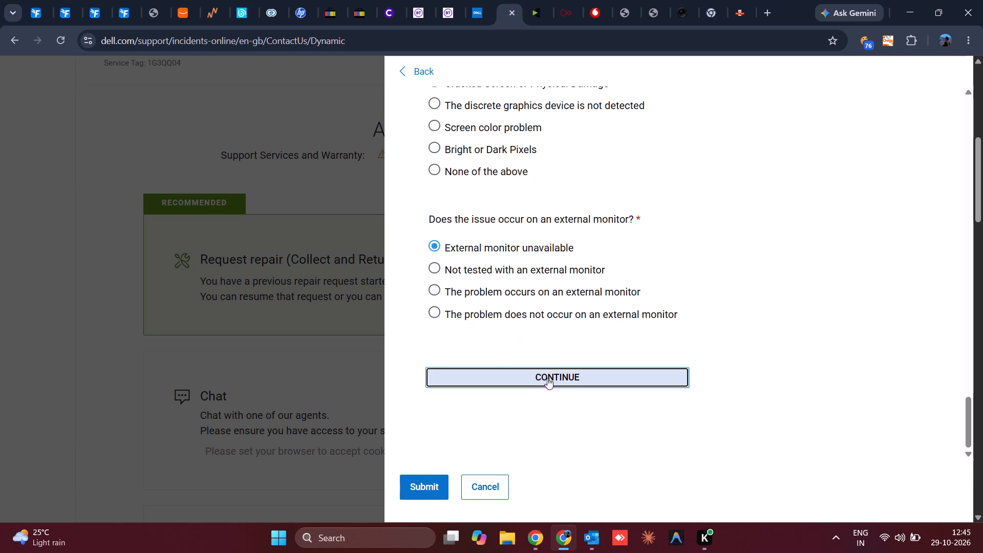
# Go through the hard reset instructions and answer No to whether the hard reset resolved the issue.
pyautogui.scroll(-1, 535, 377)
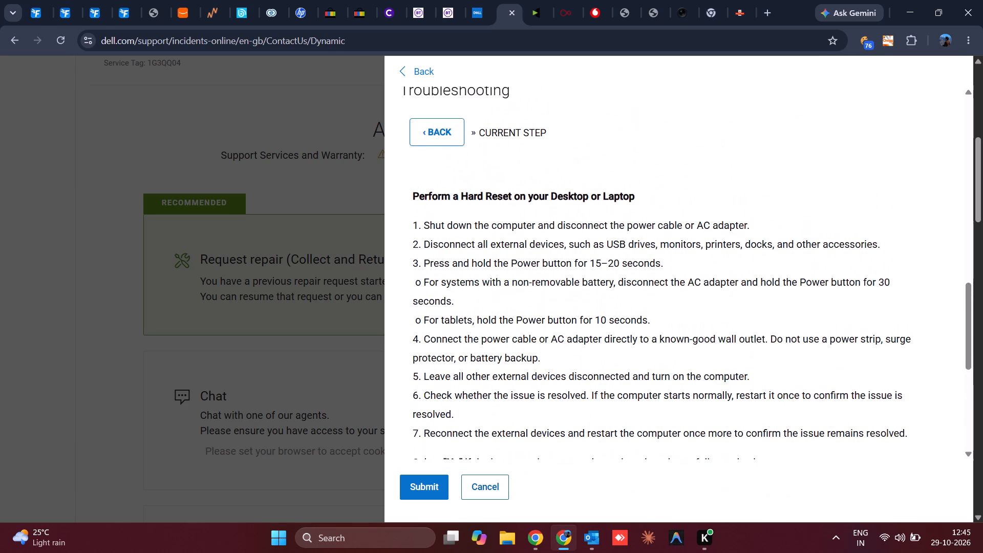
pyautogui.scroll(-2, 535, 377)
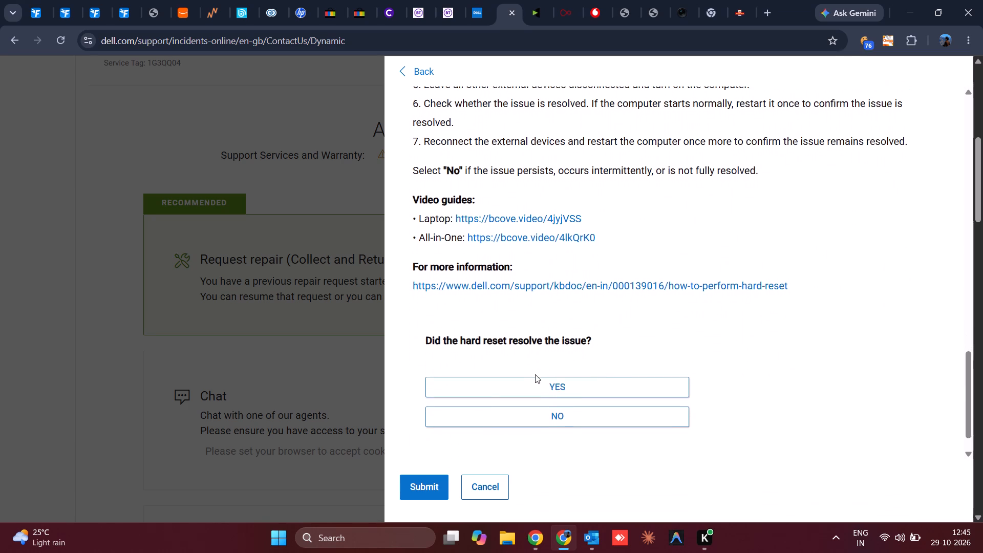
pyautogui.scroll(-2, 535, 374)
pyautogui.click(546, 376)
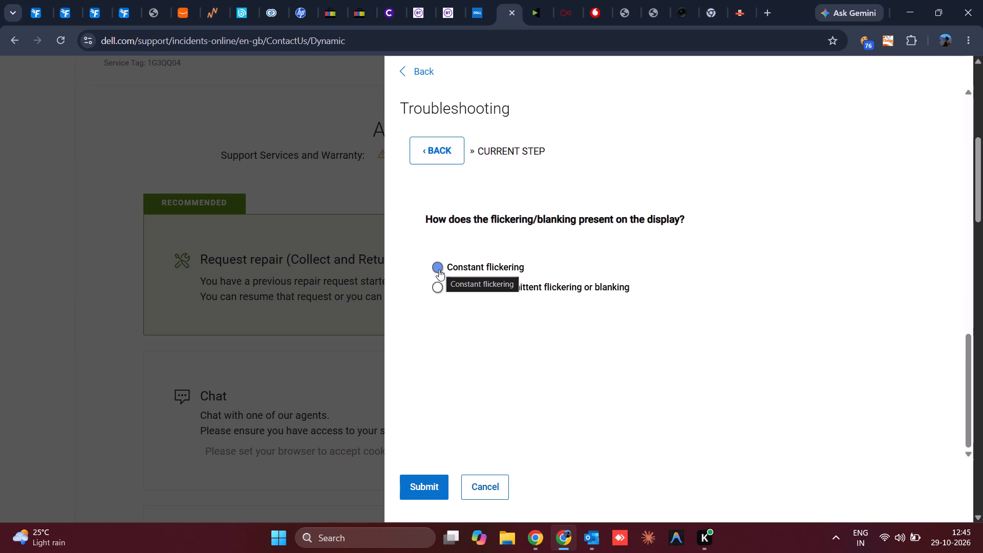
# Answer that the display issue presents as intermittent flickering or blanking.
pyautogui.click(435, 285)
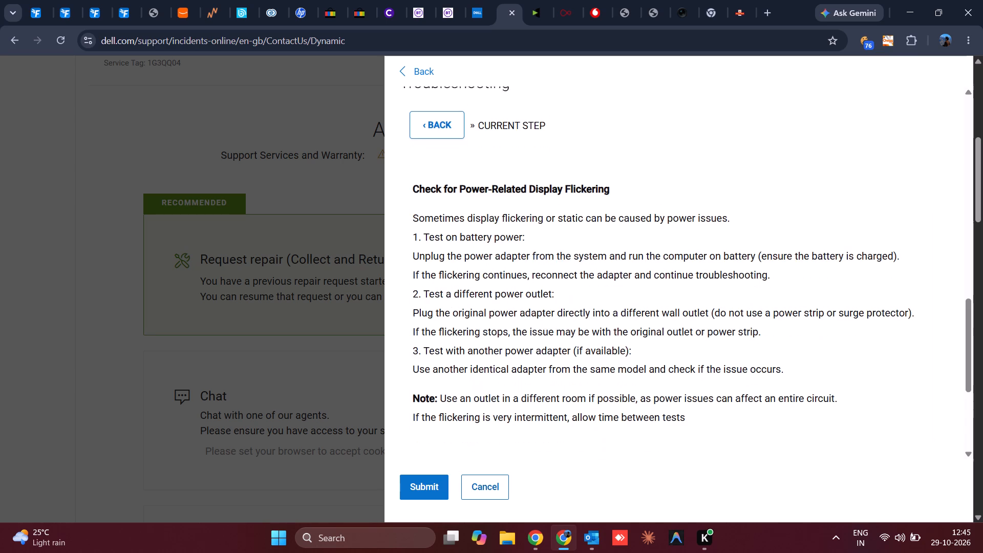
# Go through the power checks and answer that flickering occurs with a different outlet, with battery only, or with a different AC Adapter.
pyautogui.scroll(-1, 539, 355)
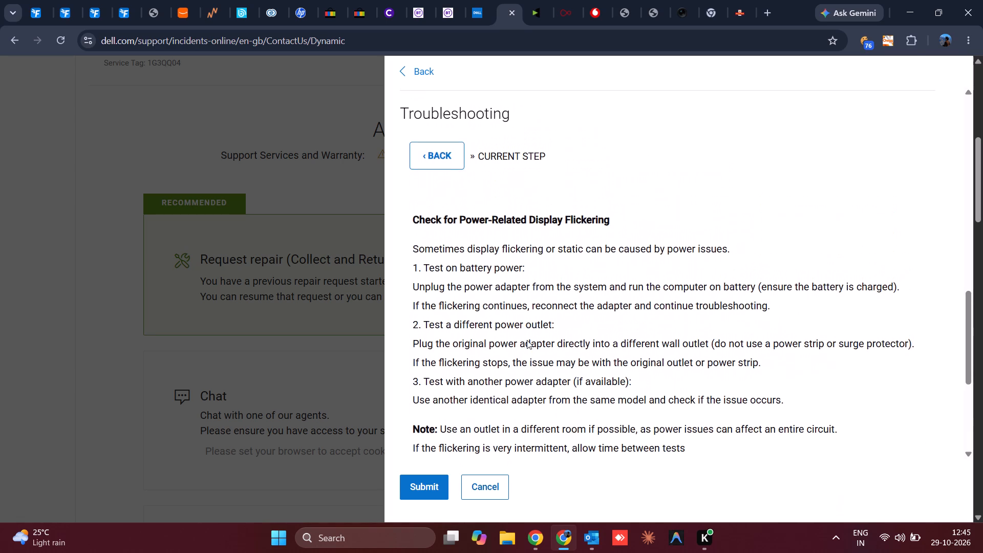
pyautogui.scroll(-3, 527, 340)
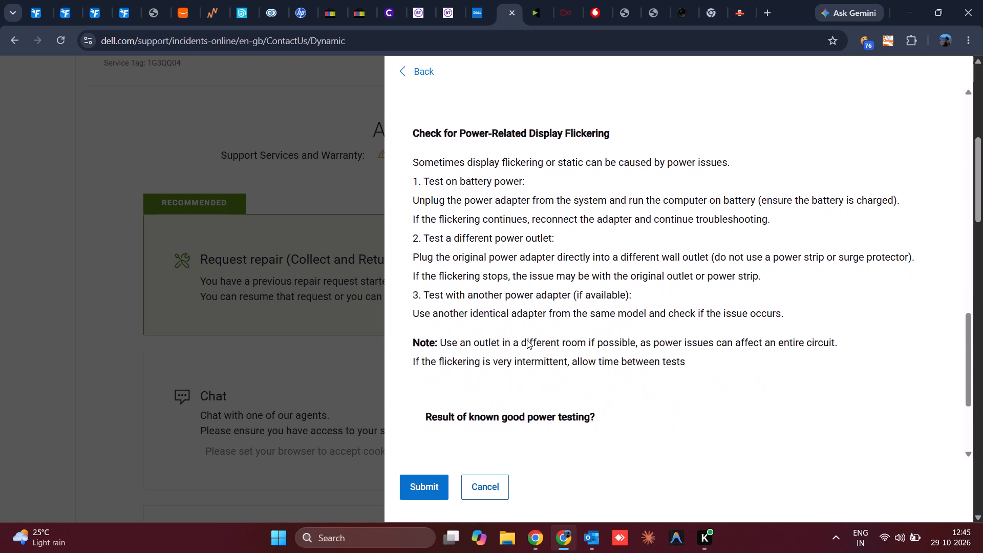
pyautogui.scroll(-3, 527, 340)
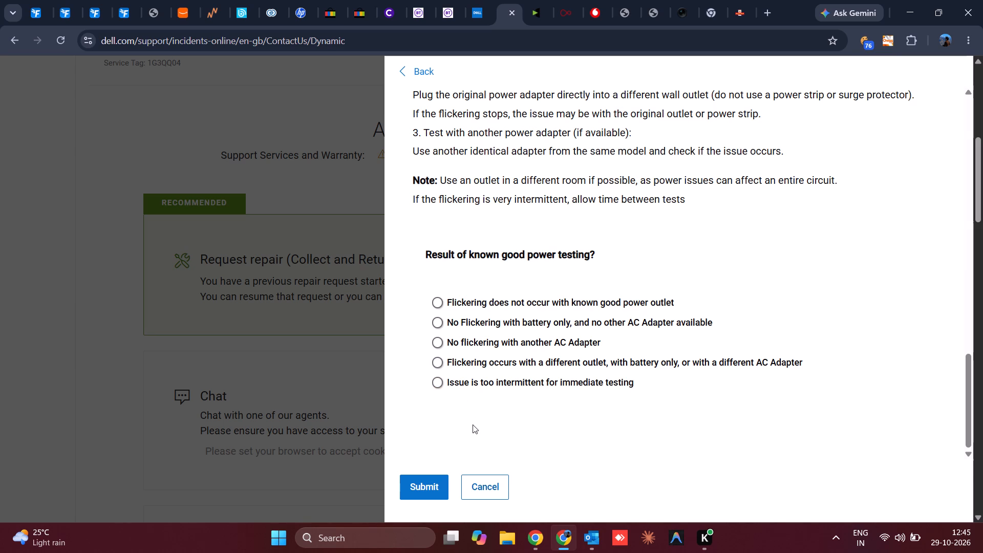
pyautogui.click(437, 358)
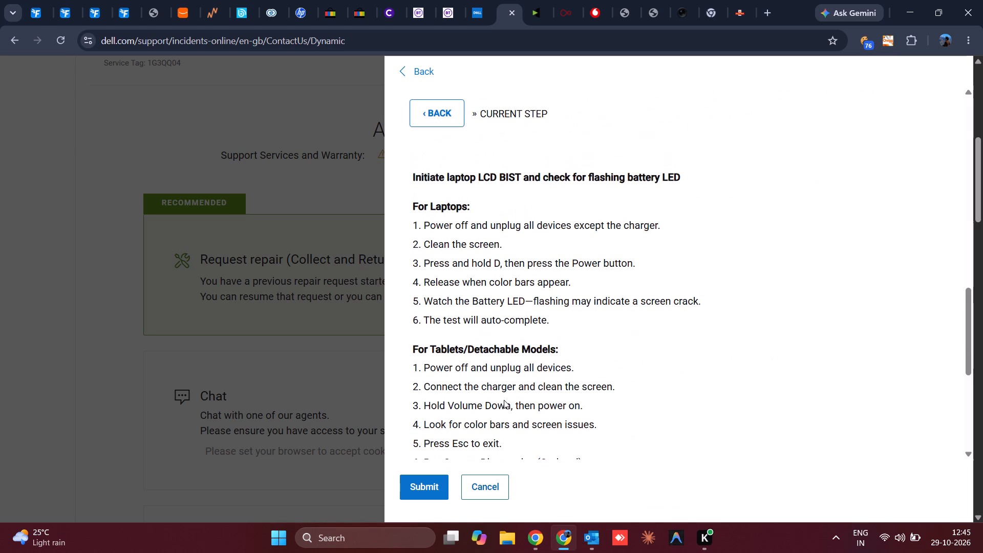
# Read the laptop LCD BIST instructions and the accompanying question about the battery LED.
pyautogui.scroll(-7, 504, 400)
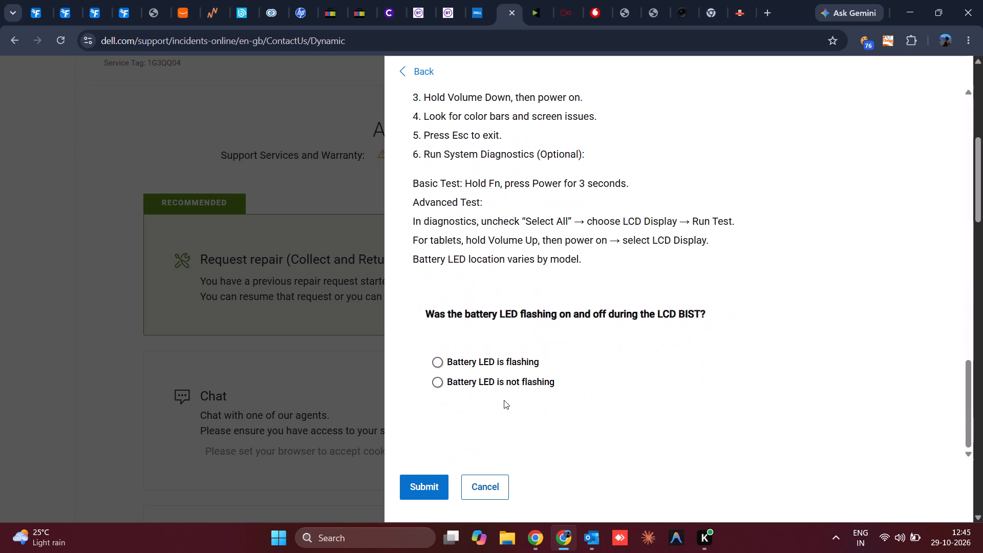
pyautogui.scroll(-2, 504, 400)
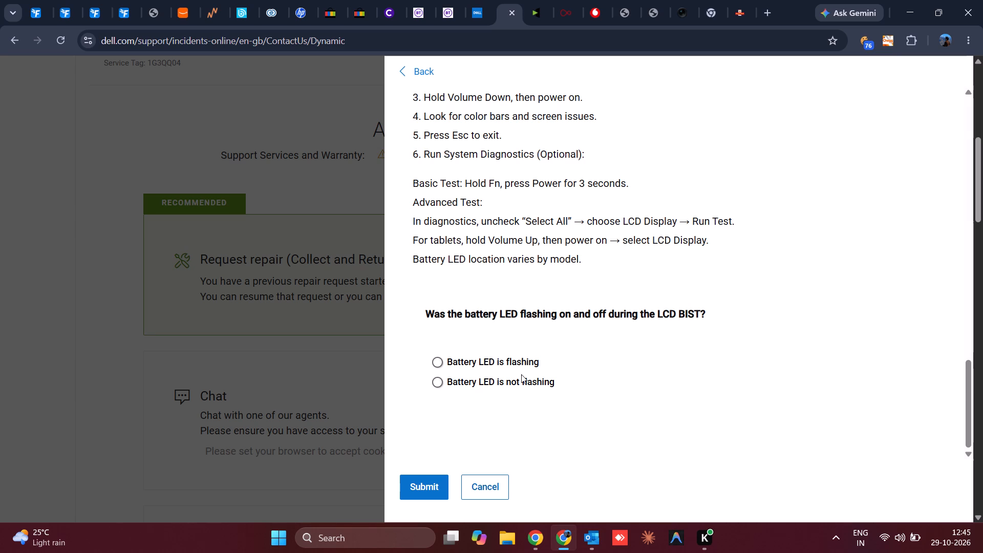
pyautogui.scroll(3, 569, 333)
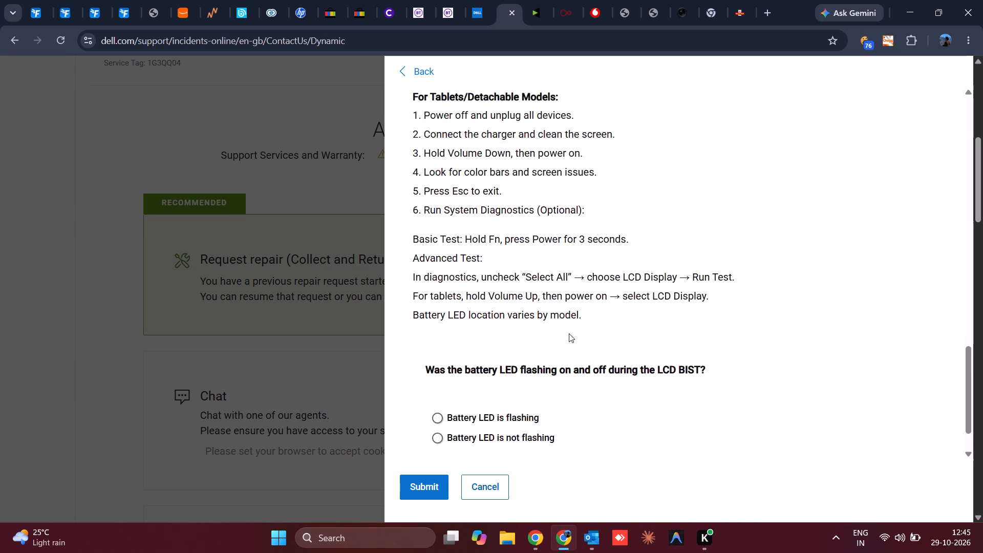
pyautogui.scroll(4, 569, 333)
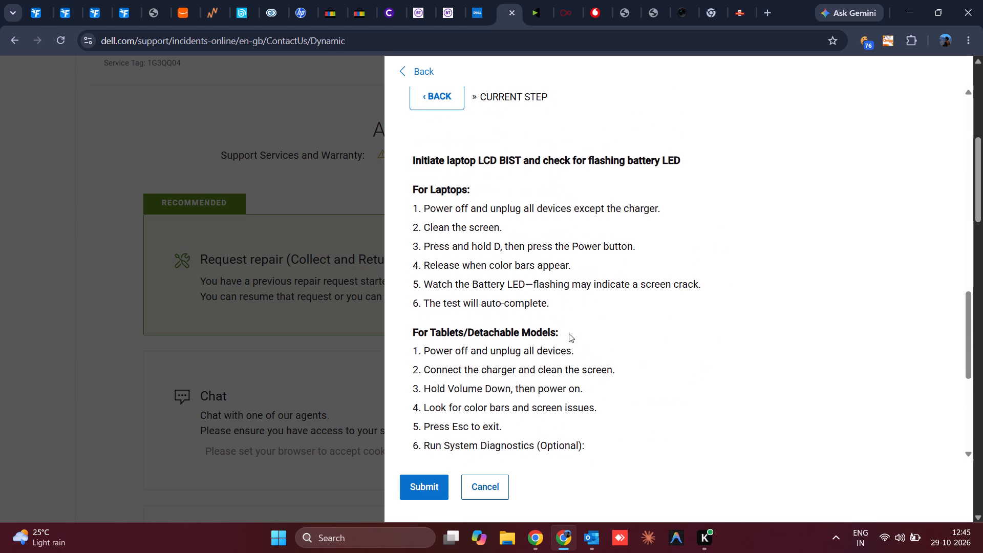
pyautogui.scroll(1, 569, 333)
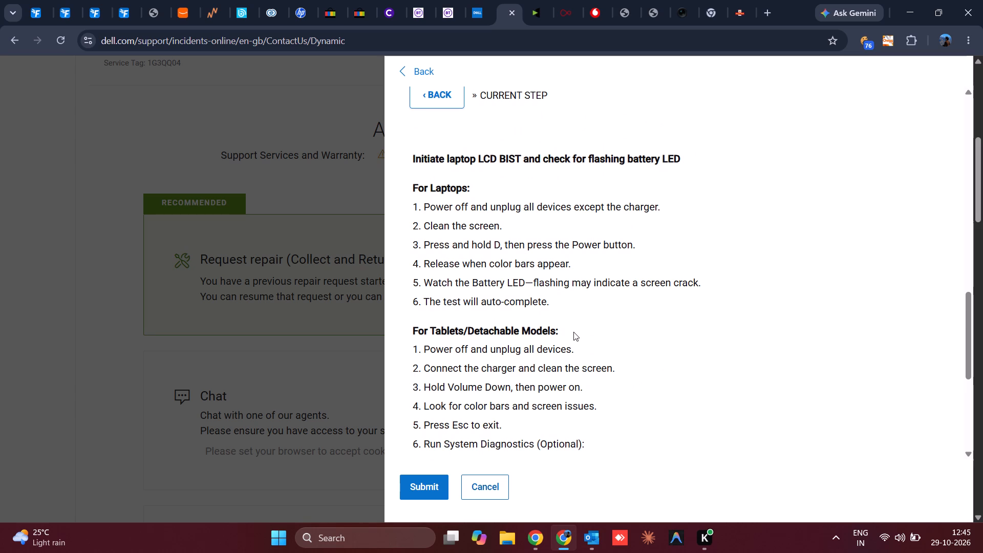
pyautogui.scroll(-1, 576, 324)
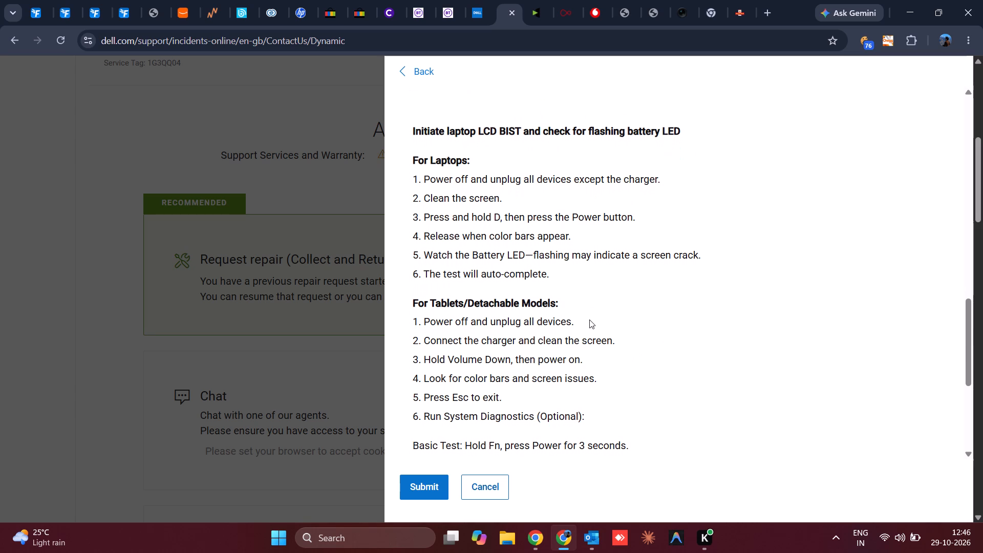
pyautogui.scroll(-1, 581, 311)
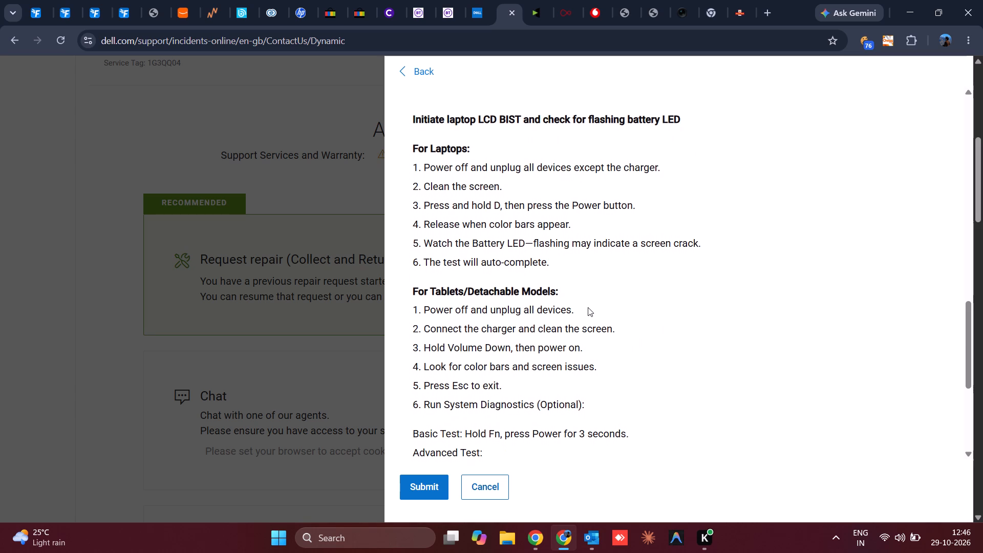
pyautogui.scroll(-3, 588, 307)
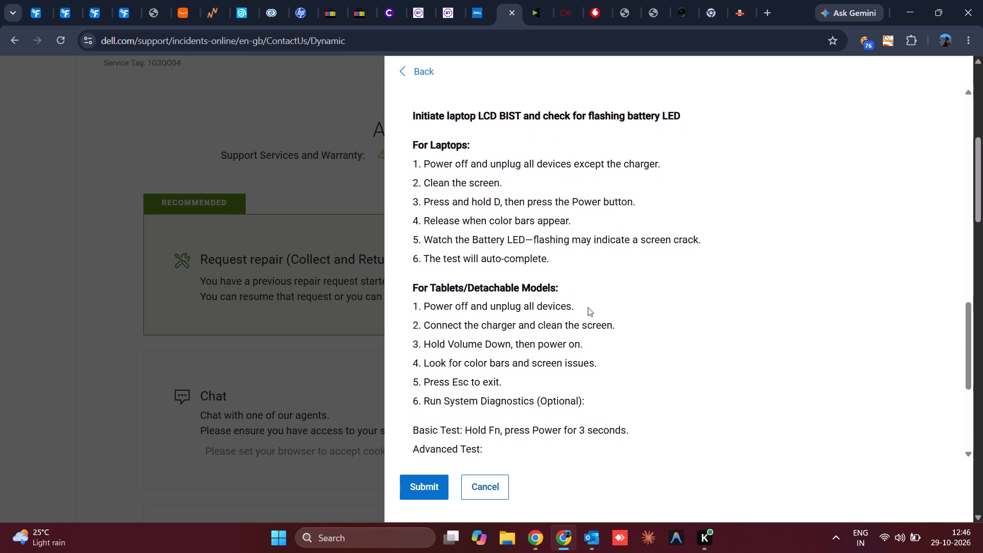
pyautogui.scroll(-1, 587, 313)
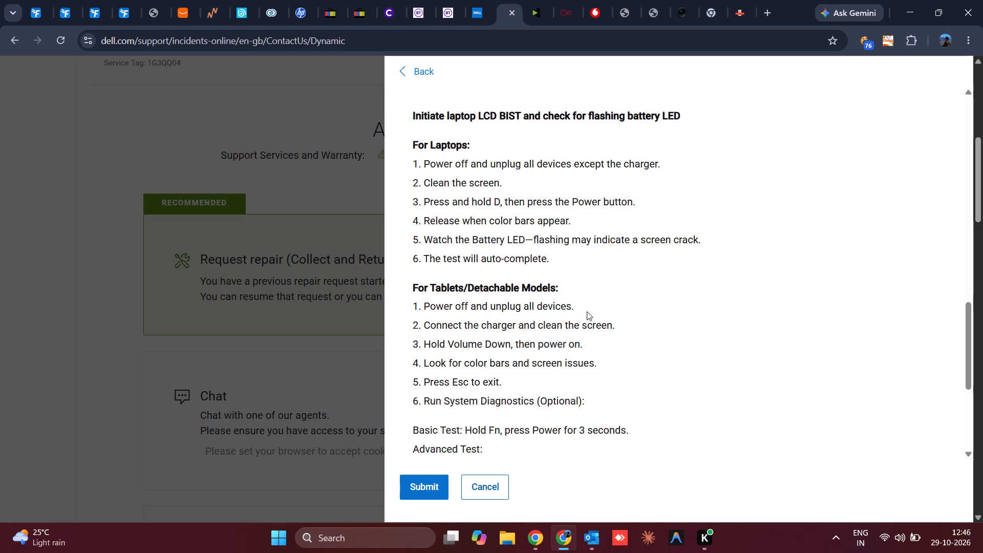
pyautogui.scroll(-1, 587, 311)
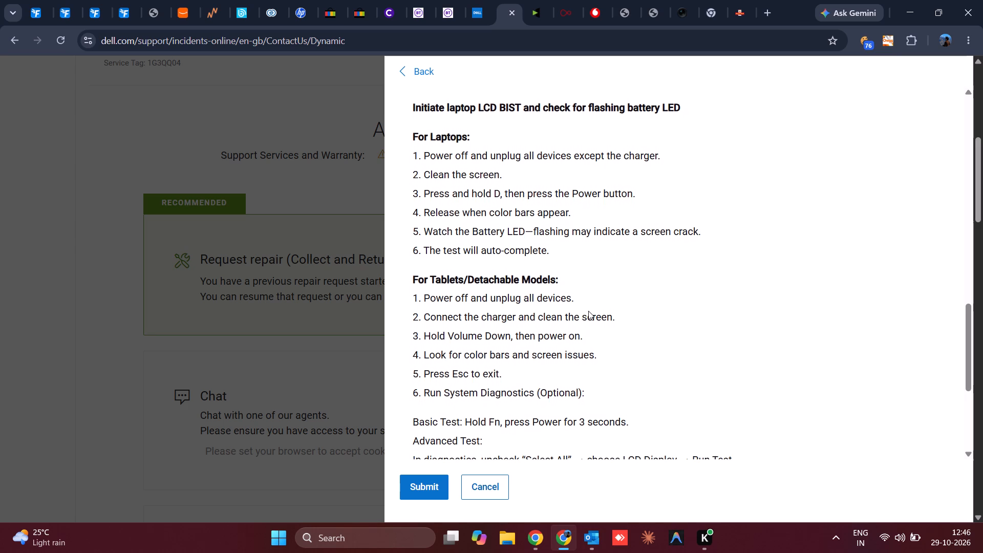
pyautogui.scroll(-1, 588, 311)
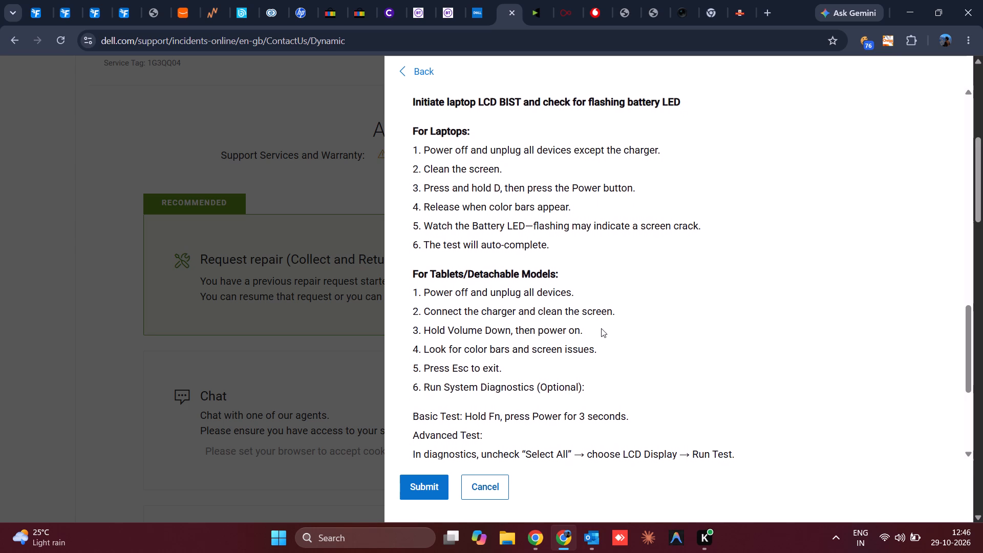
pyautogui.scroll(-1, 601, 328)
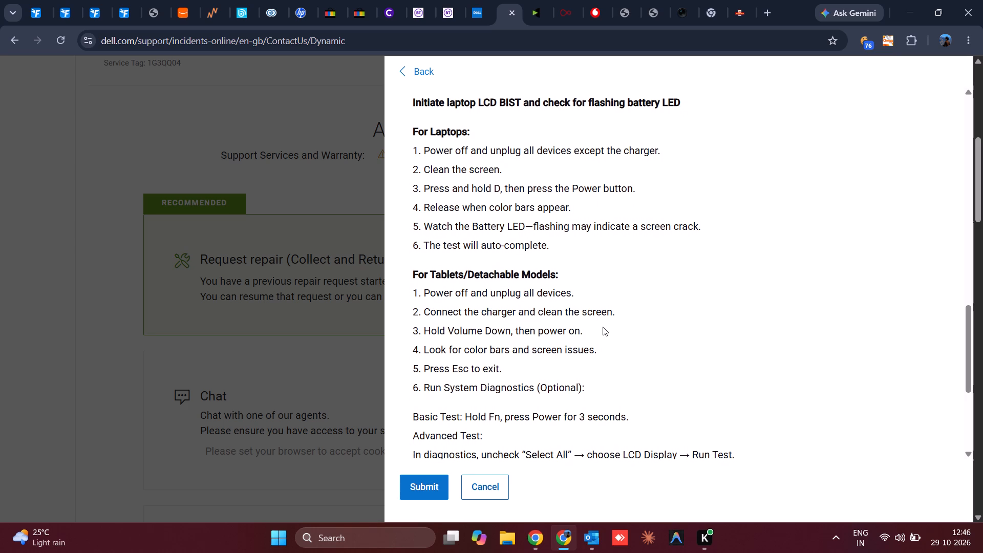
# Answer the LCD BIST battery question with Battery LED is not flashing.
pyautogui.hscroll(-1, 602, 328)
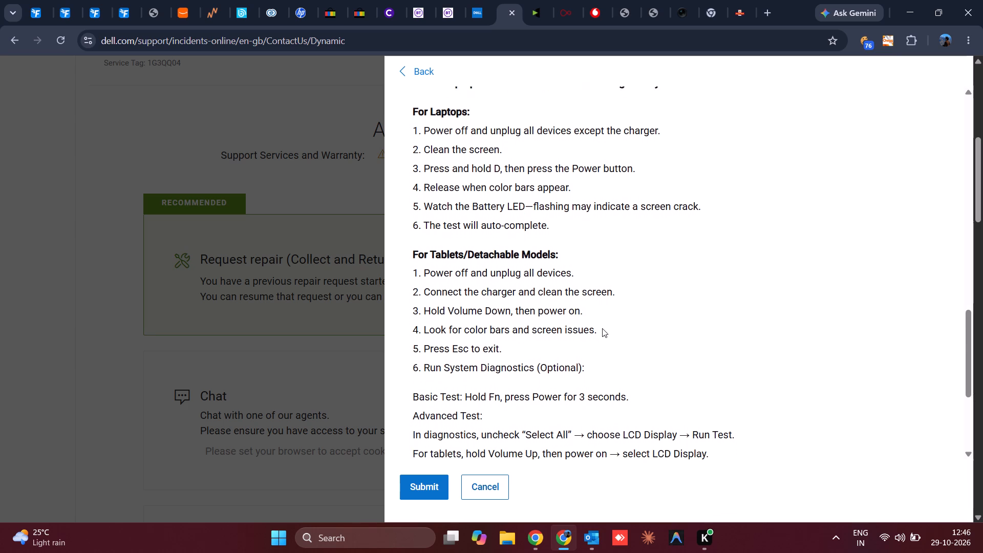
pyautogui.hscroll(-3, 602, 328)
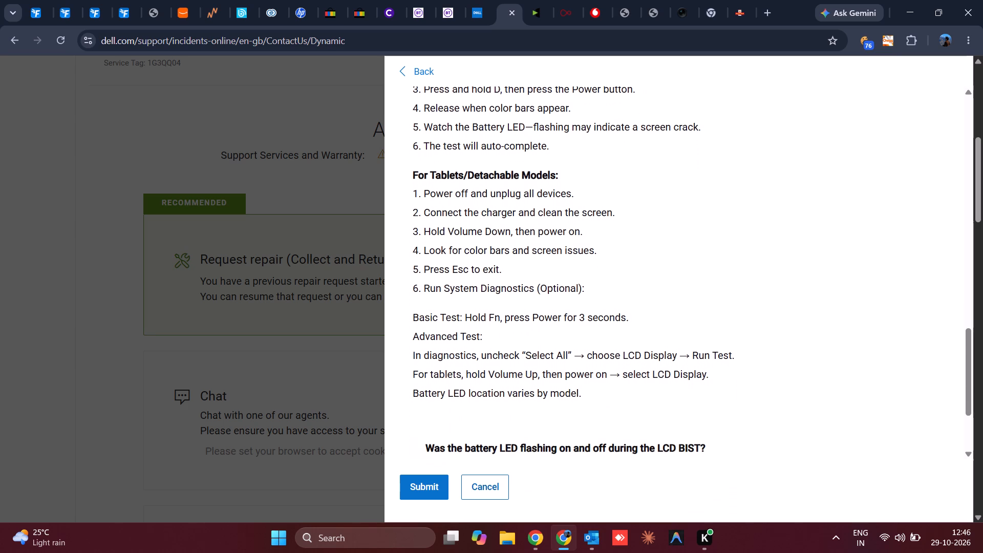
pyautogui.hscroll(-3, 571, 346)
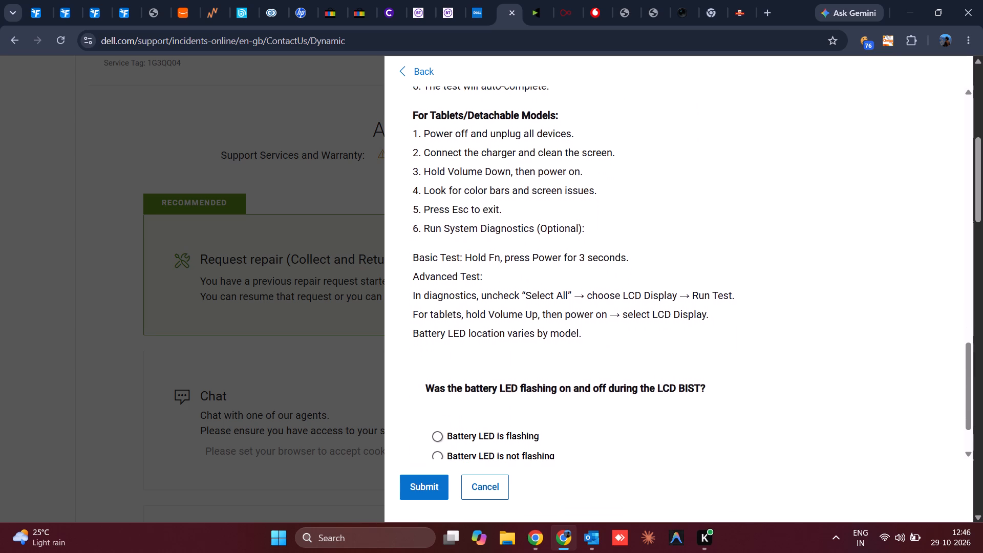
pyautogui.hscroll(-2, 575, 344)
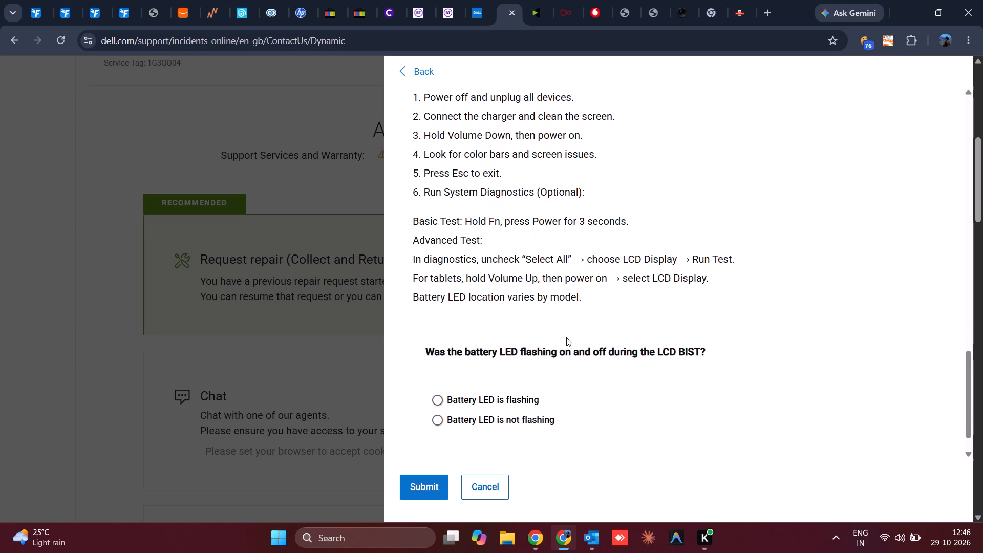
pyautogui.hscroll(-2, 566, 337)
pyautogui.click(440, 381)
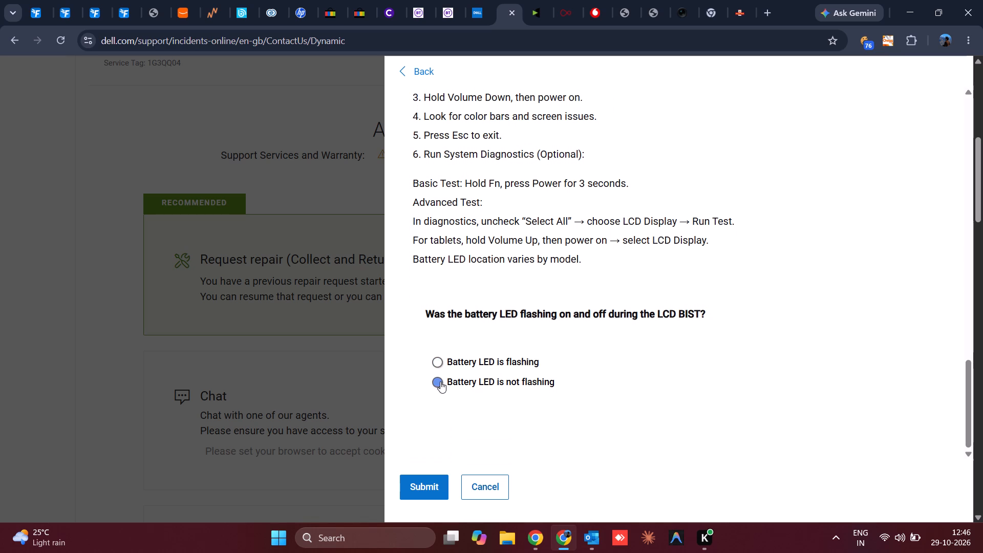
# Report the LCD BIST result as the issue being visible in LCD BIST and not affected by moving the display.
pyautogui.hscroll(-1, 537, 347)
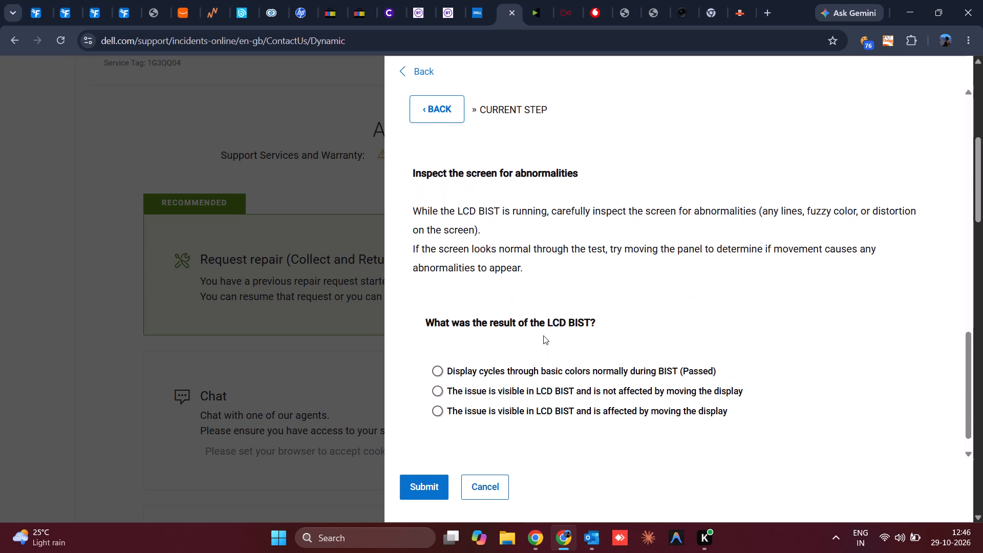
pyautogui.hscroll(-2, 543, 335)
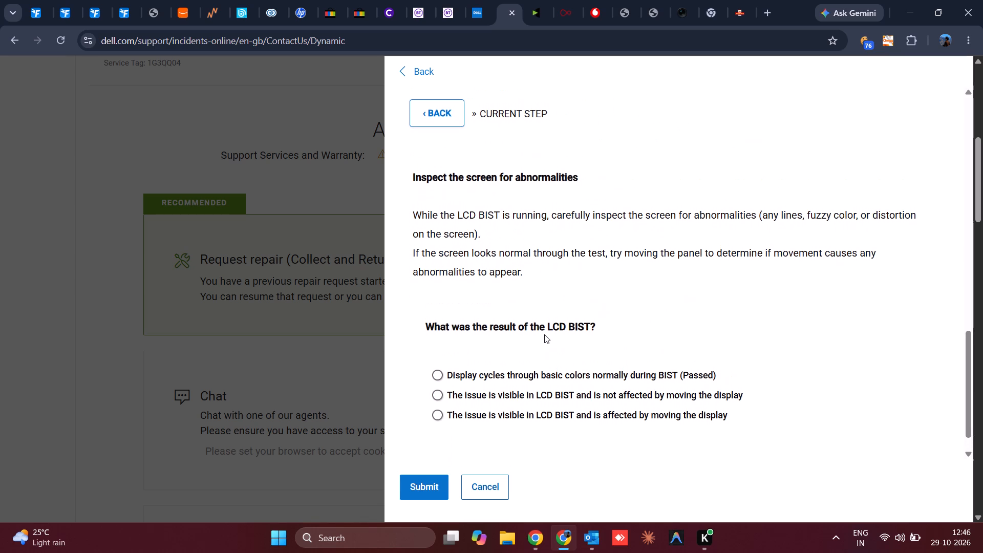
pyautogui.hscroll(-2, 544, 334)
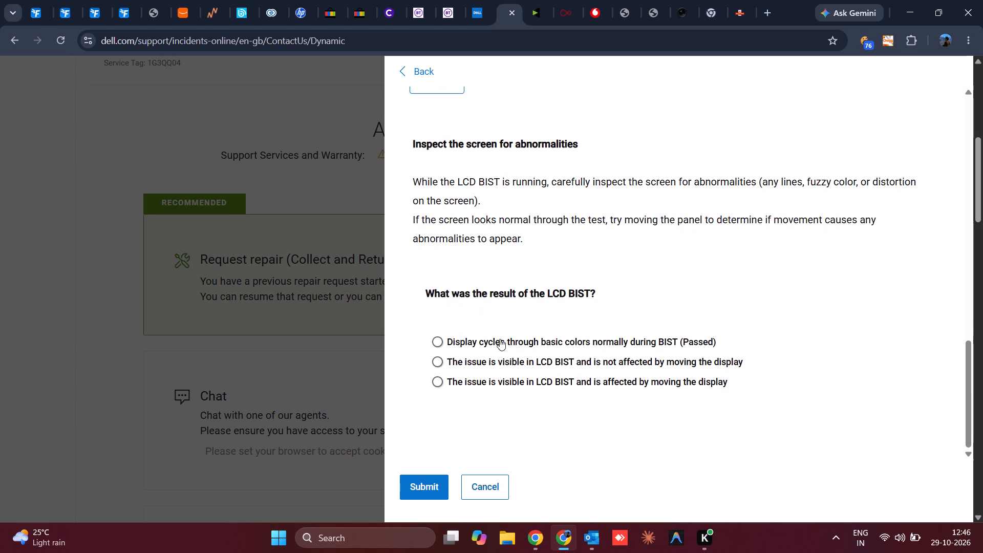
pyautogui.hscroll(-1, 500, 339)
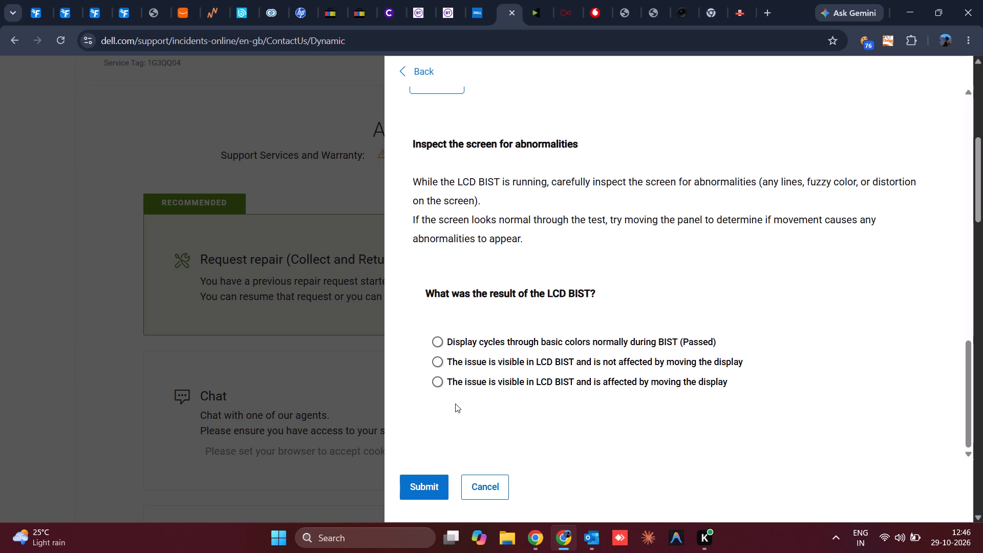
pyautogui.click(436, 363)
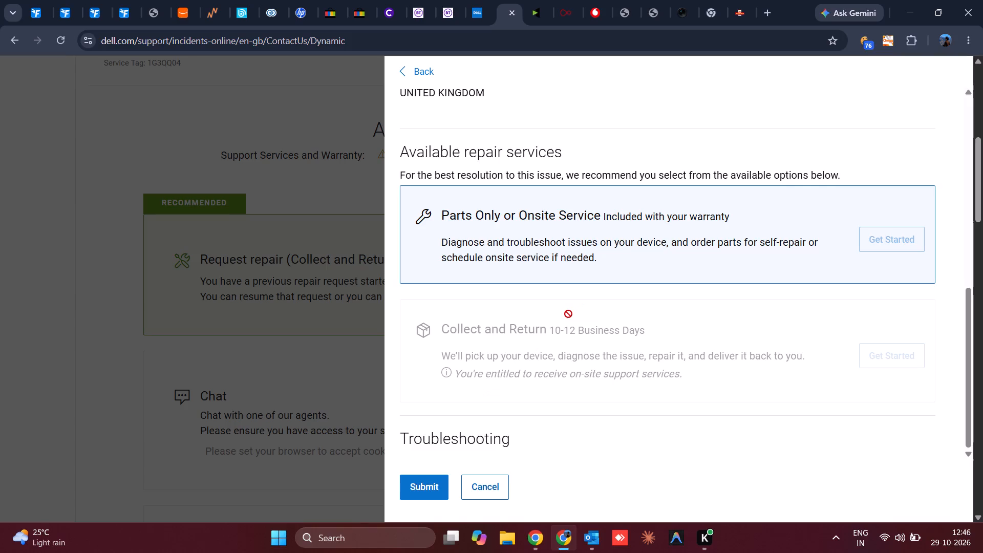
# Look through the repair request's service options, customer information and the photo upload section under Troubleshooting.
pyautogui.scroll(-6, 580, 344)
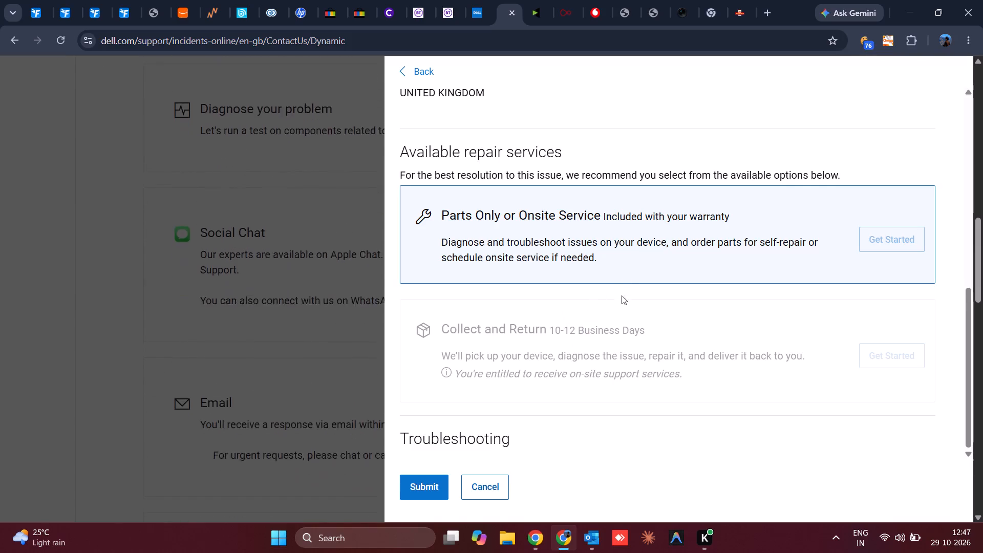
pyautogui.scroll(-1, 617, 309)
pyautogui.scroll(2, 589, 413)
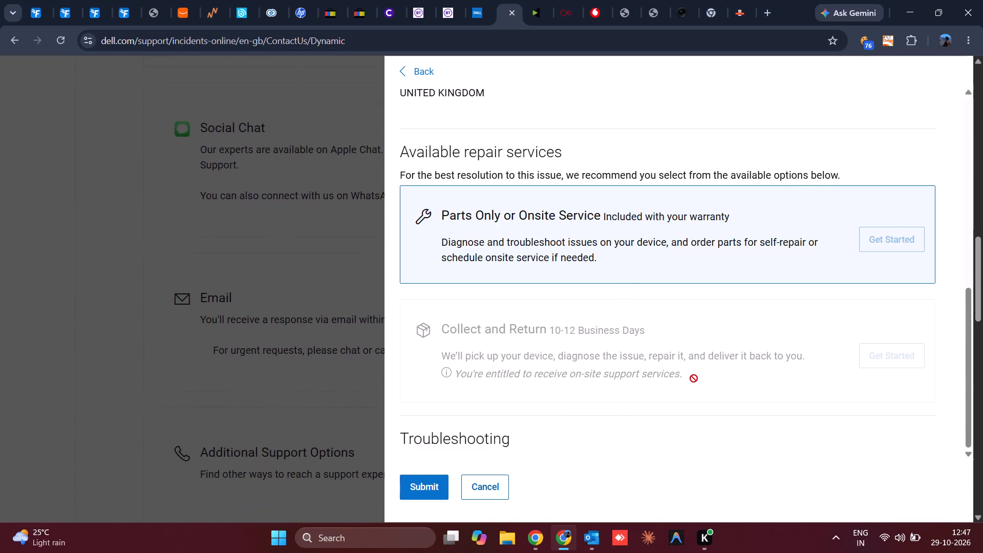
pyautogui.scroll(4, 694, 378)
pyautogui.hscroll(-3, 751, 279)
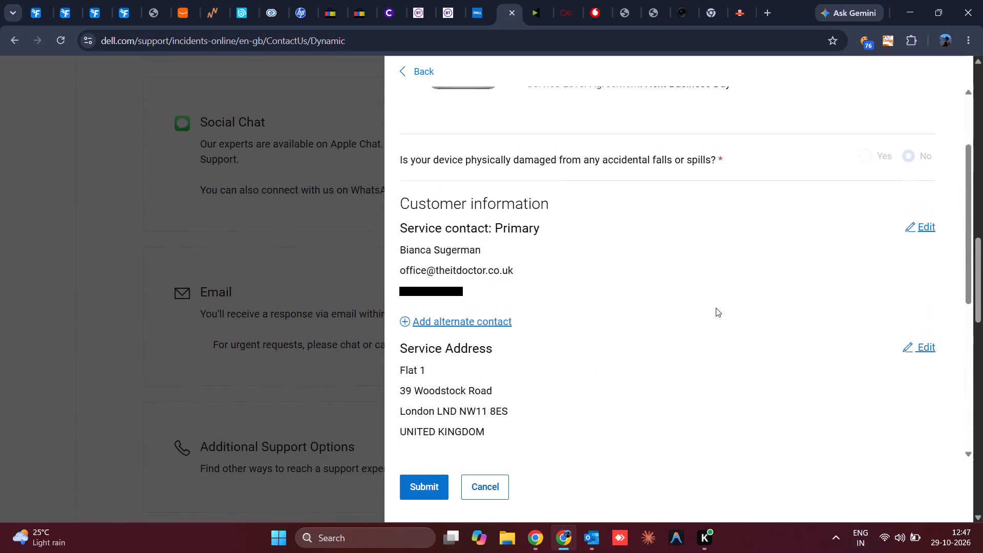
pyautogui.hscroll(-2, 716, 308)
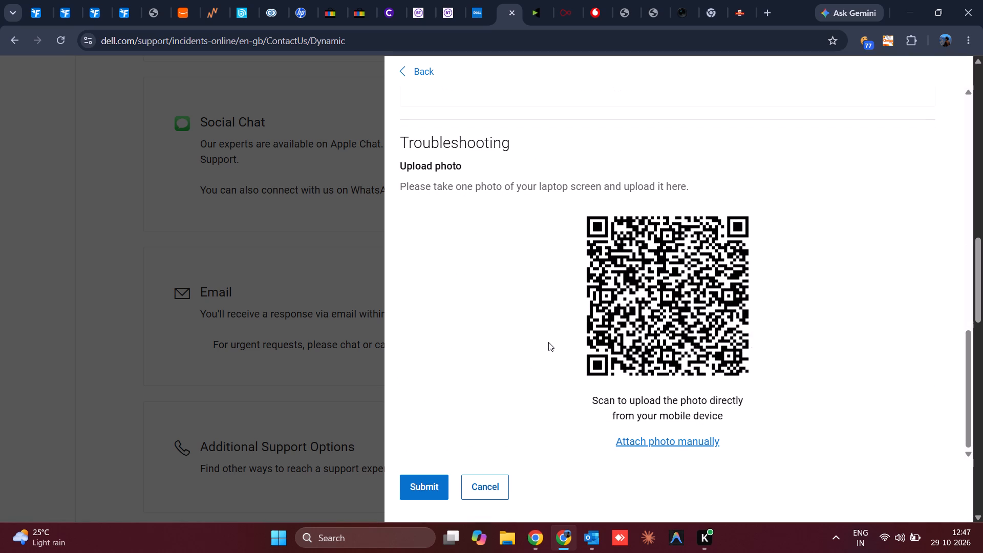
pyautogui.scroll(-1, 540, 327)
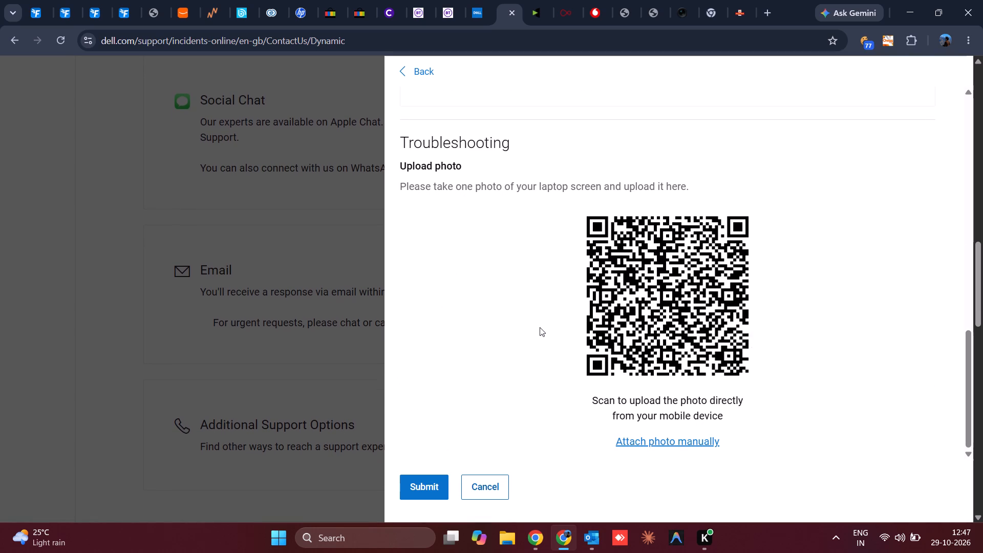
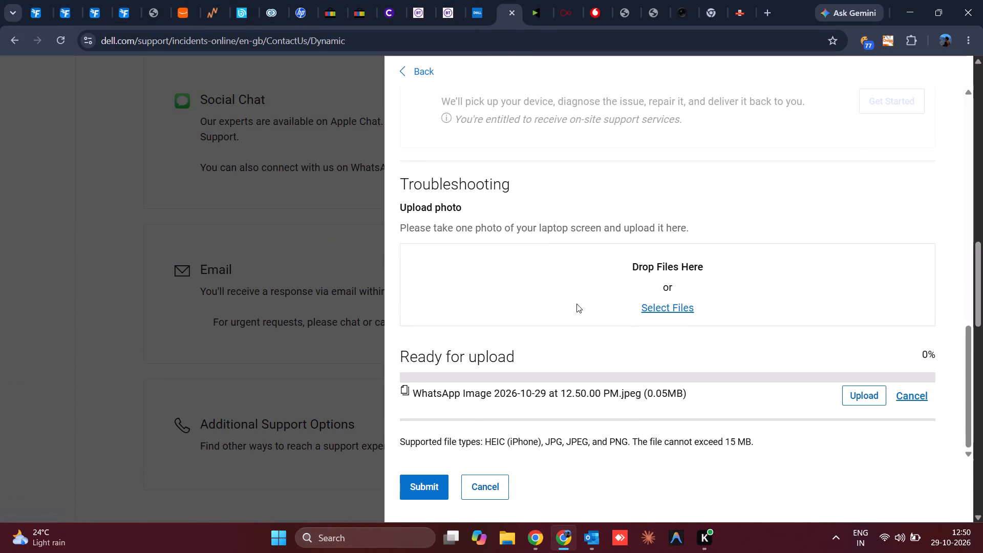
# Upload the attached laptop screen photo, WhatsApp Image 2026-10-29 at 12.50.00 PM.jpeg, to the repair request's Troubleshooting section.
pyautogui.scroll(-2, 576, 304)
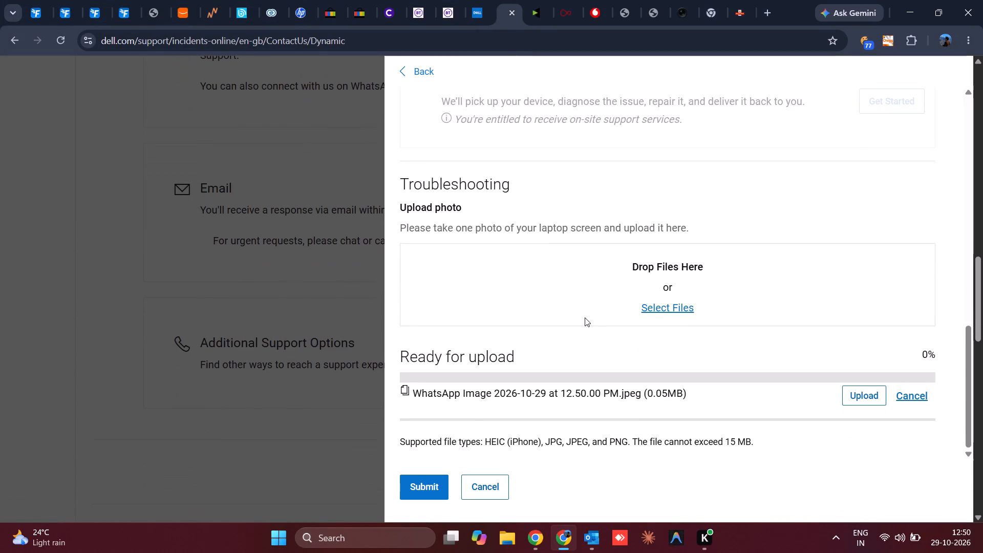
pyautogui.click(855, 392)
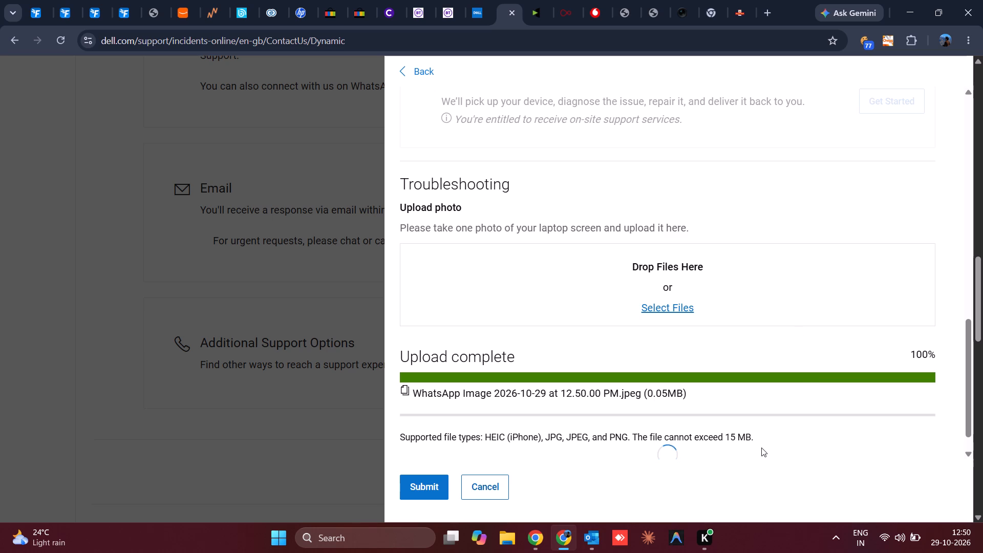
pyautogui.scroll(-3, 761, 448)
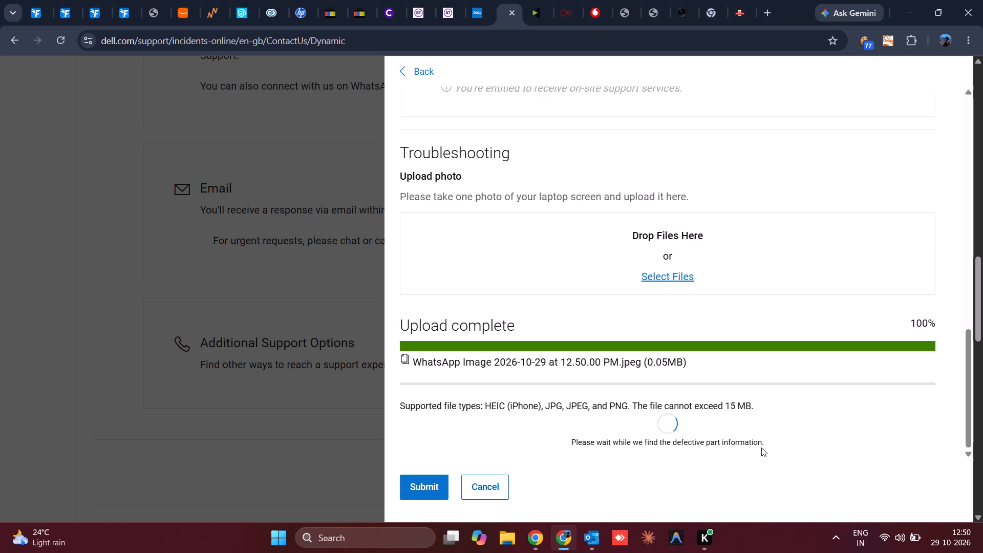
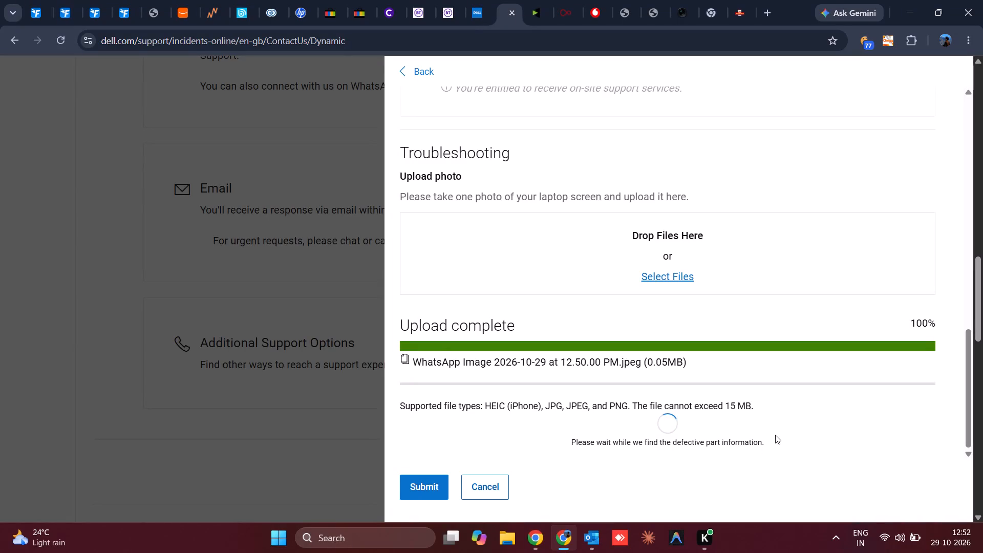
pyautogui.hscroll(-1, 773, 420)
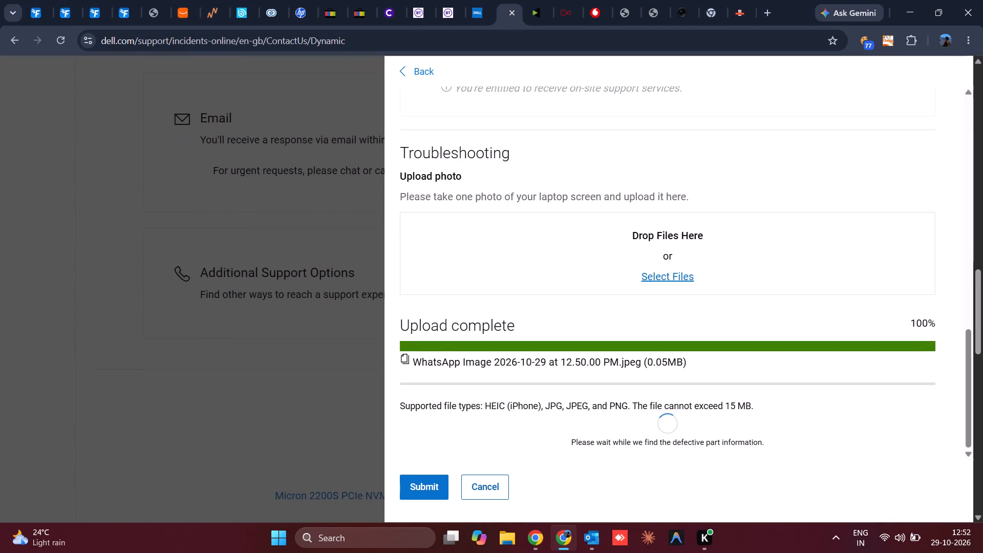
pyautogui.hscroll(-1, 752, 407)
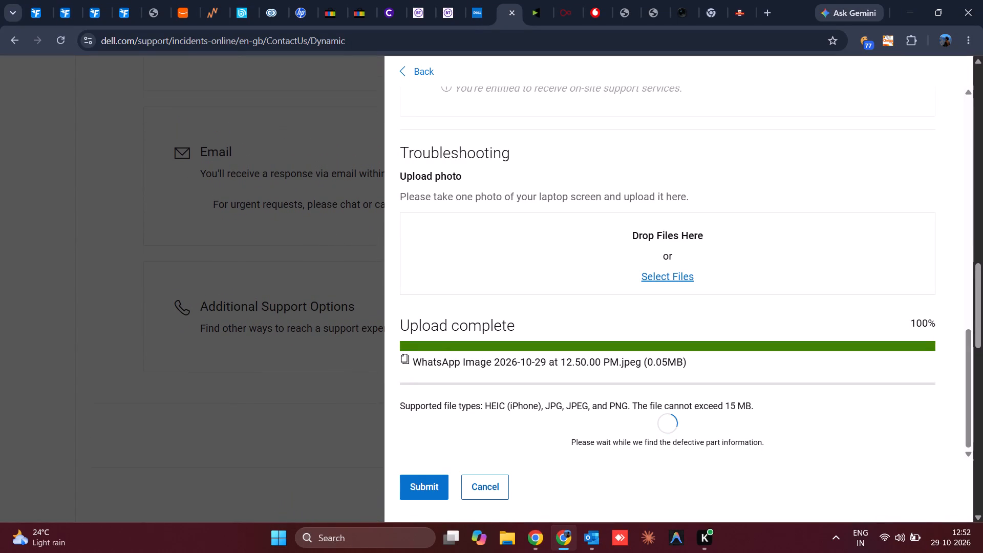
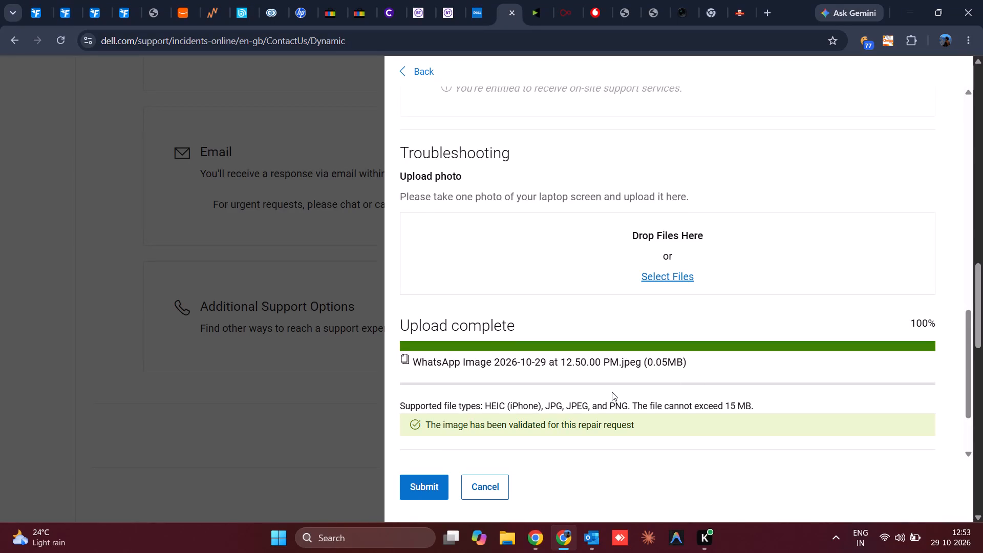
# Check the defective parts identified below the uploaded screen photo and try to submit the repair request.
pyautogui.scroll(-6, 591, 391)
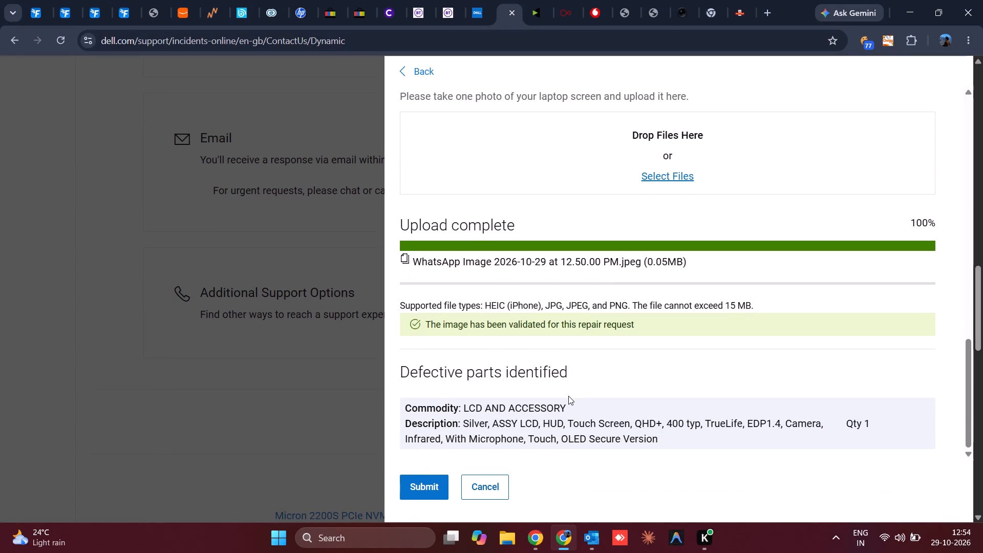
pyautogui.scroll(-1, 568, 396)
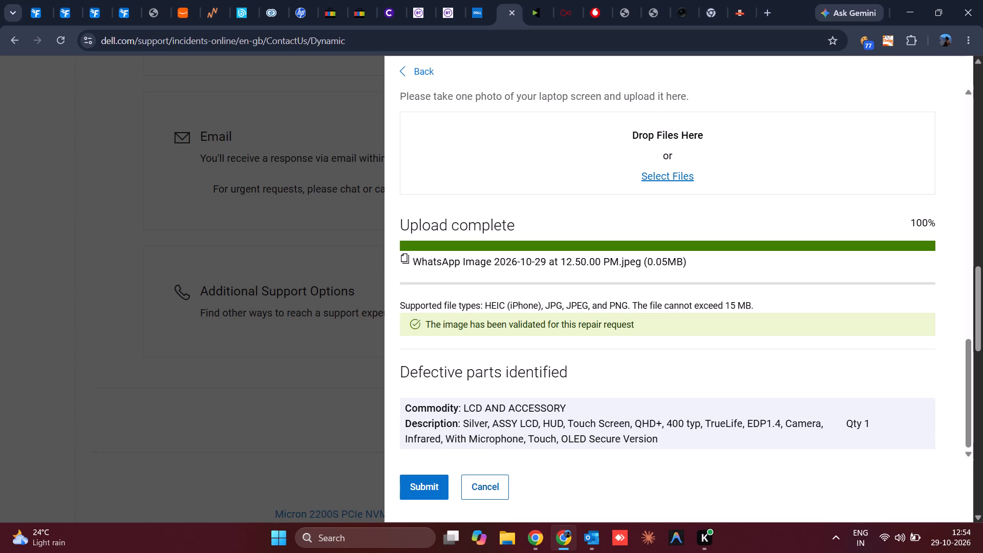
pyautogui.click(423, 488)
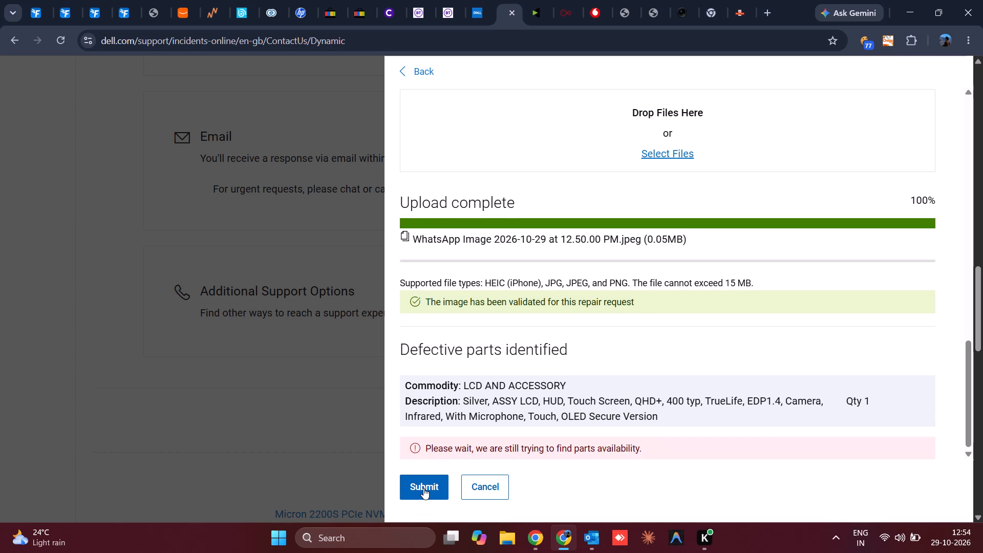
# Review the repair request from the defective parts and uploaded photo back to the service address, contact and device details.
pyautogui.scroll(-1, 544, 411)
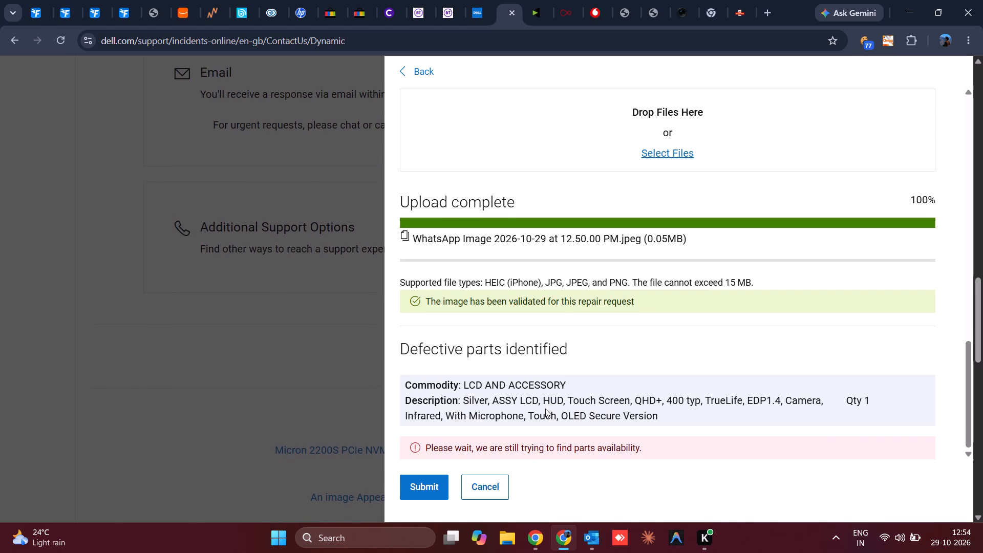
pyautogui.scroll(-1, 545, 409)
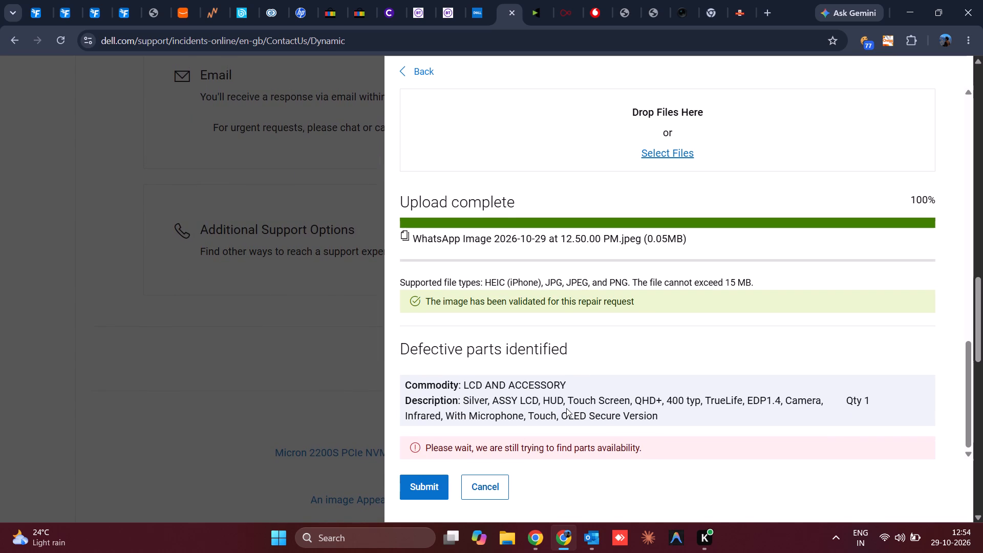
pyautogui.scroll(-1, 566, 408)
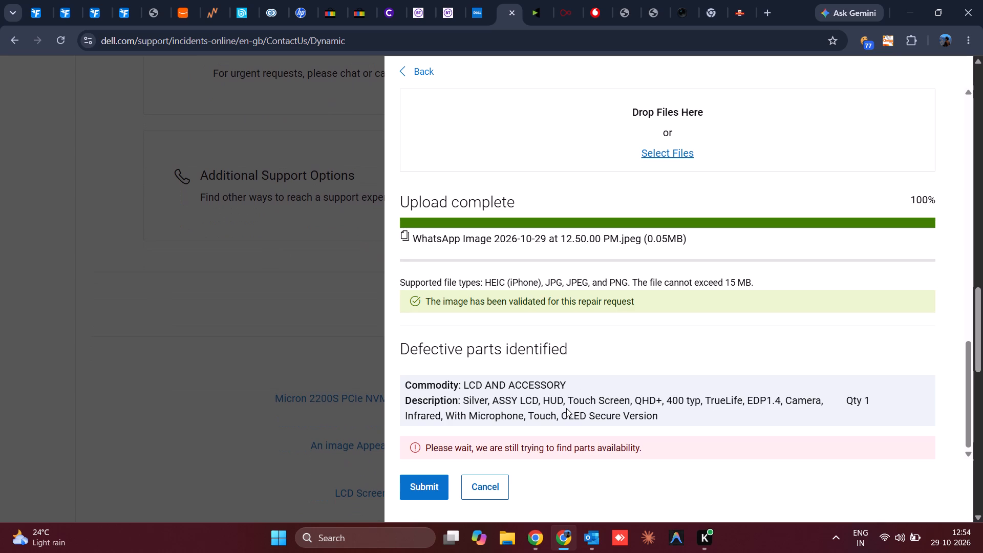
pyautogui.scroll(3, 566, 408)
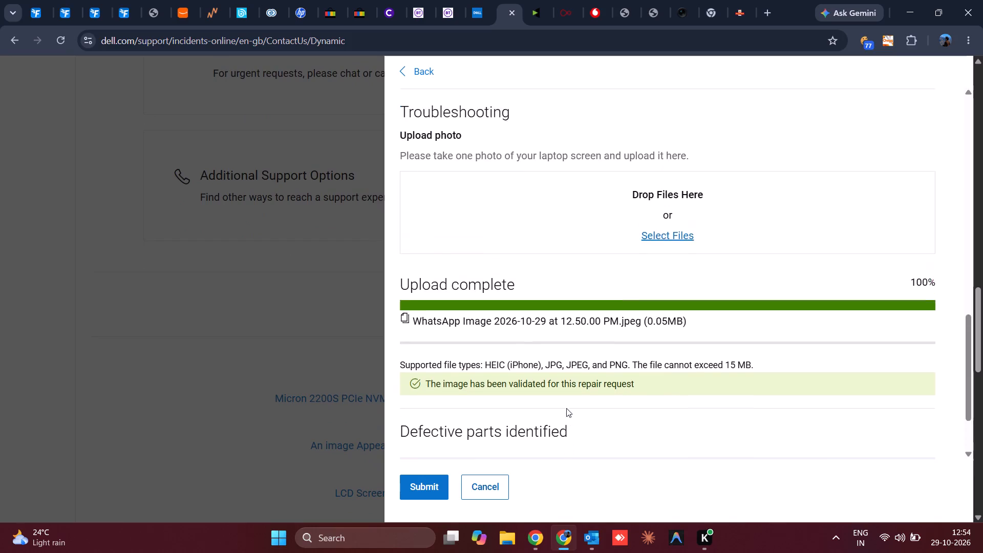
pyautogui.scroll(7, 566, 408)
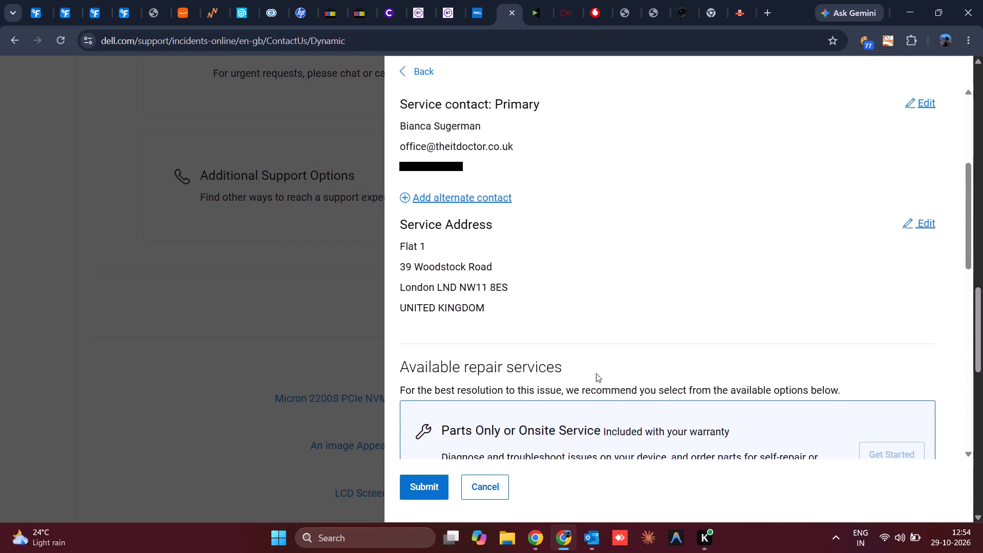
pyautogui.scroll(4, 596, 373)
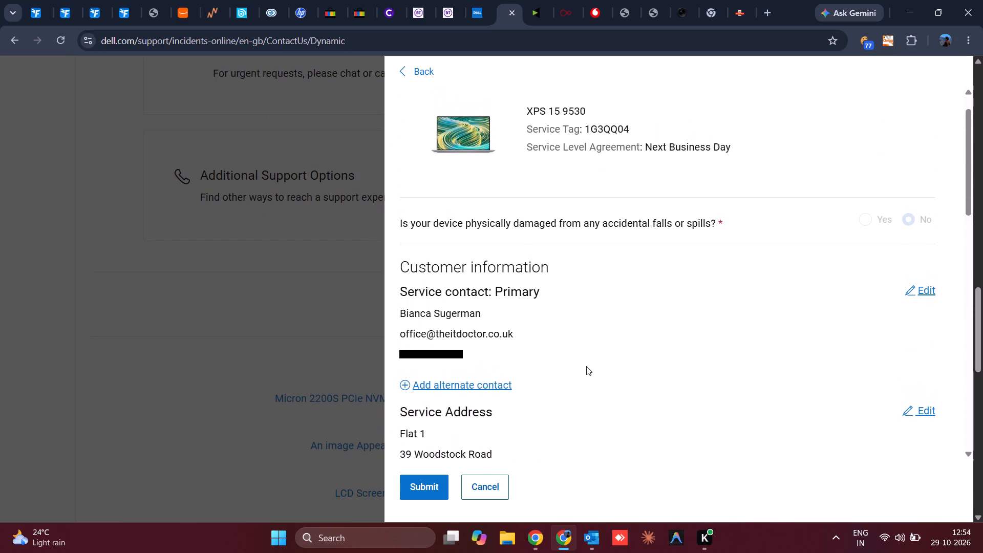
pyautogui.scroll(1, 587, 365)
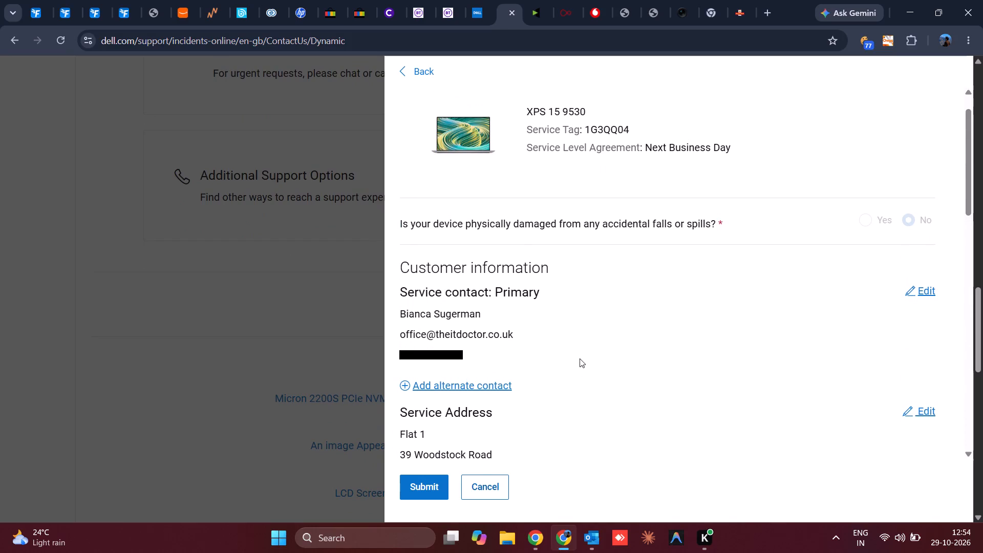
pyautogui.scroll(3, 580, 358)
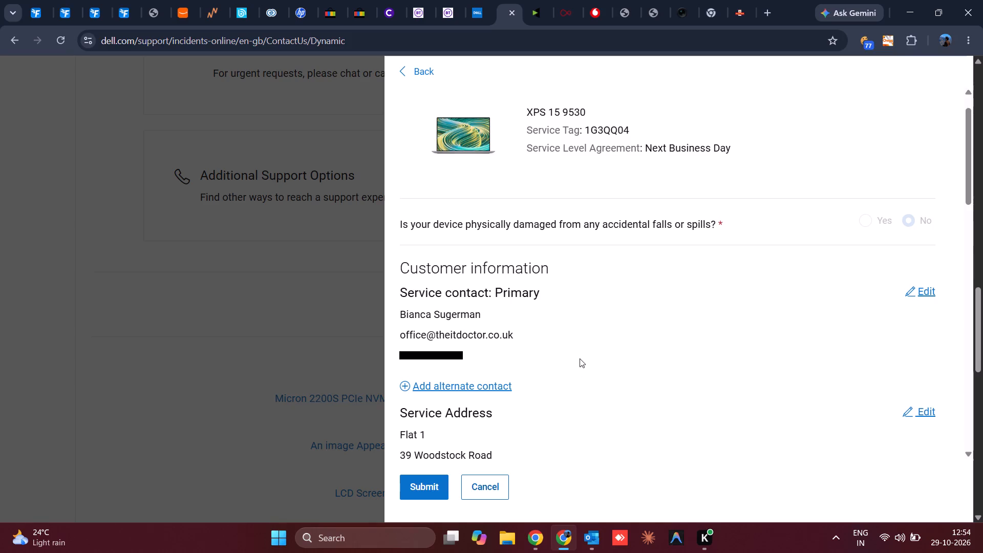
# Choose On-Site Technician as the way to proceed with the XPS 15 9530 repair.
pyautogui.scroll(-9, 580, 358)
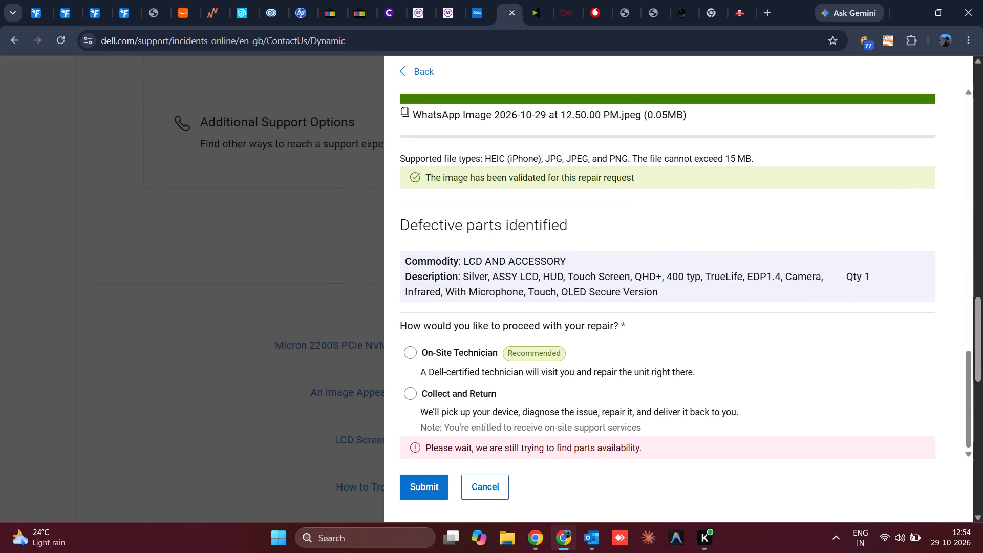
pyautogui.click(412, 353)
# Review the on-site service section, including the required technician instructions and the proposed service appointment.
pyautogui.scroll(-2, 593, 369)
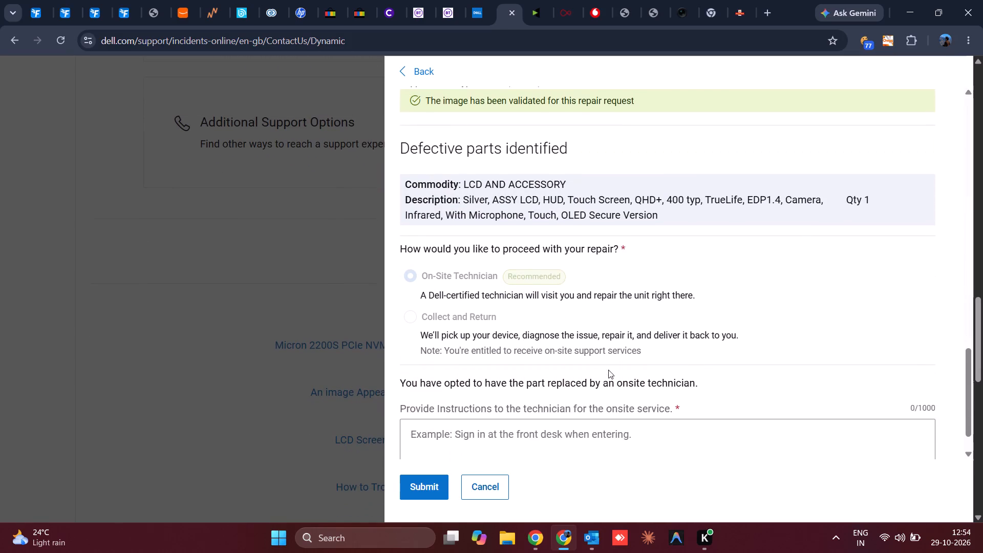
pyautogui.scroll(-2, 608, 363)
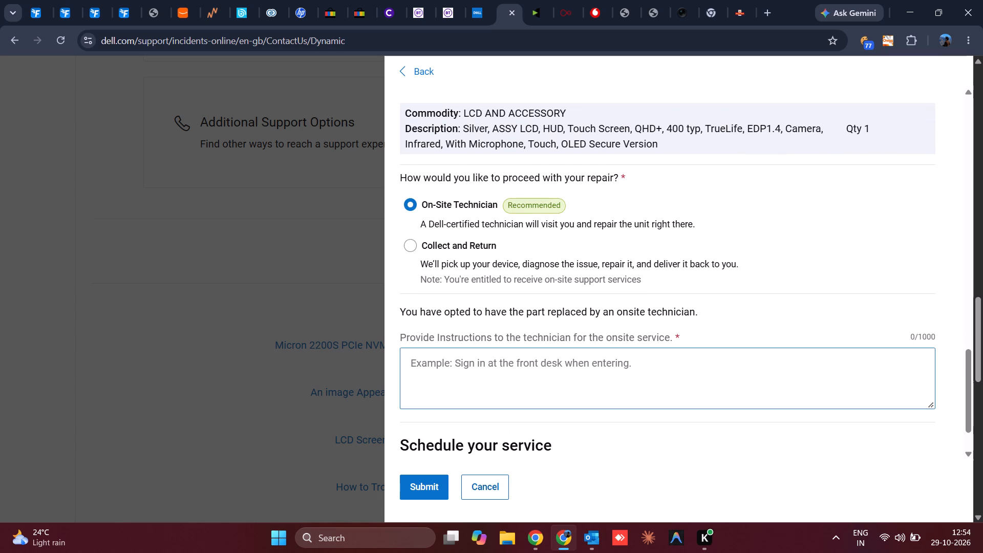
pyautogui.scroll(-1, 608, 363)
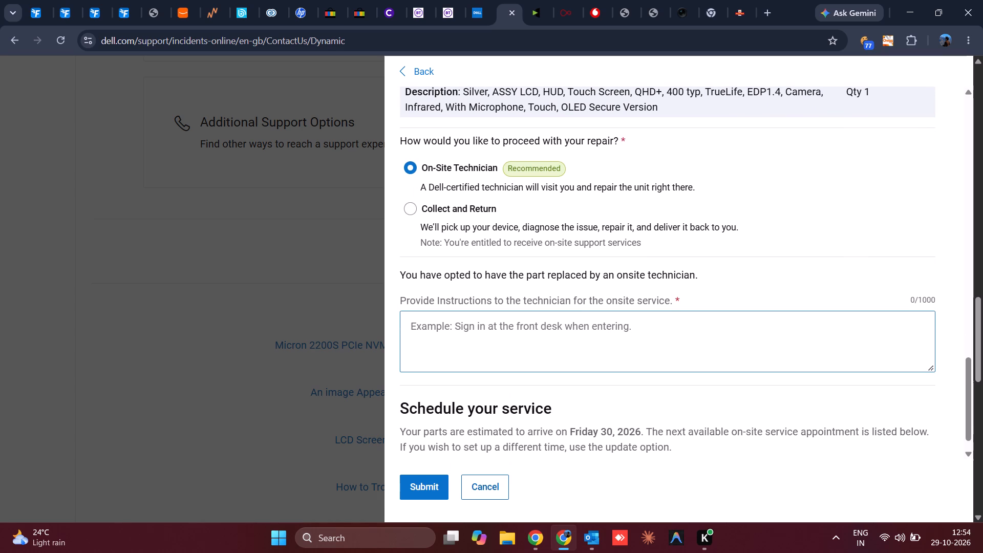
pyautogui.click(597, 336)
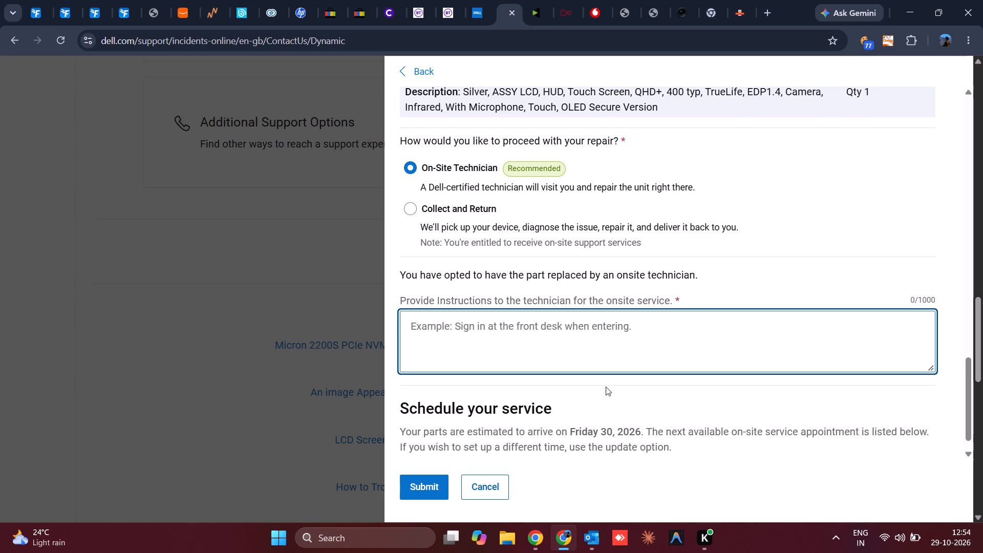
pyautogui.scroll(-2, 606, 387)
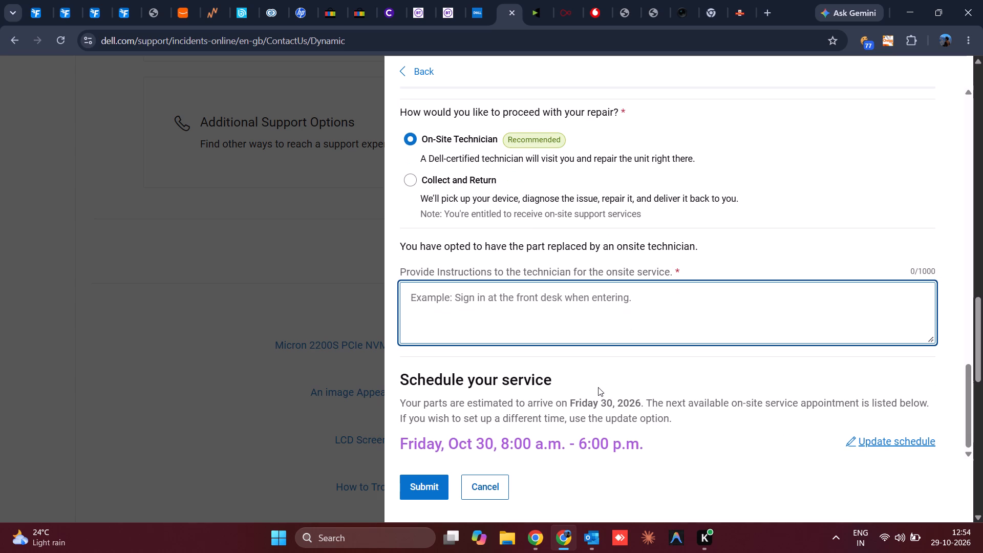
pyautogui.scroll(-4, 598, 387)
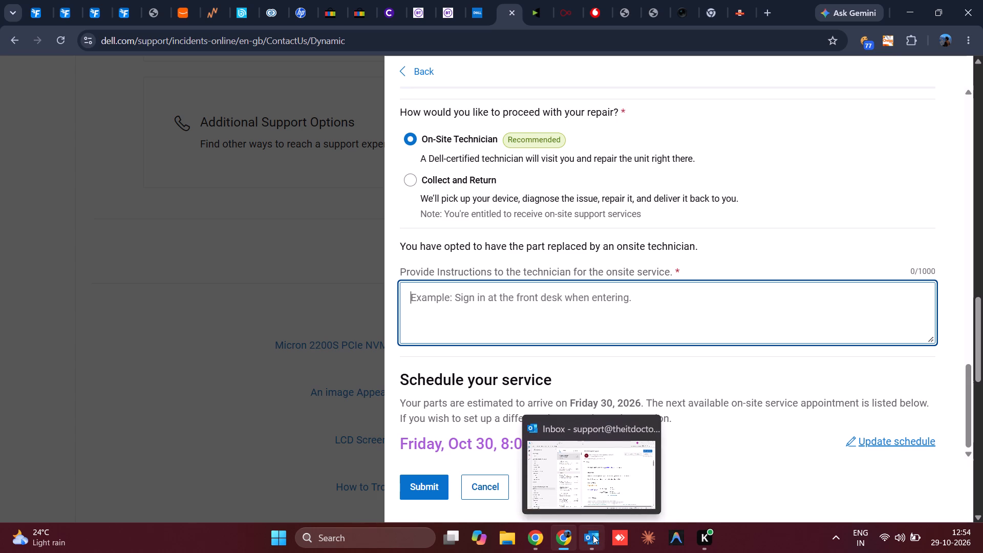